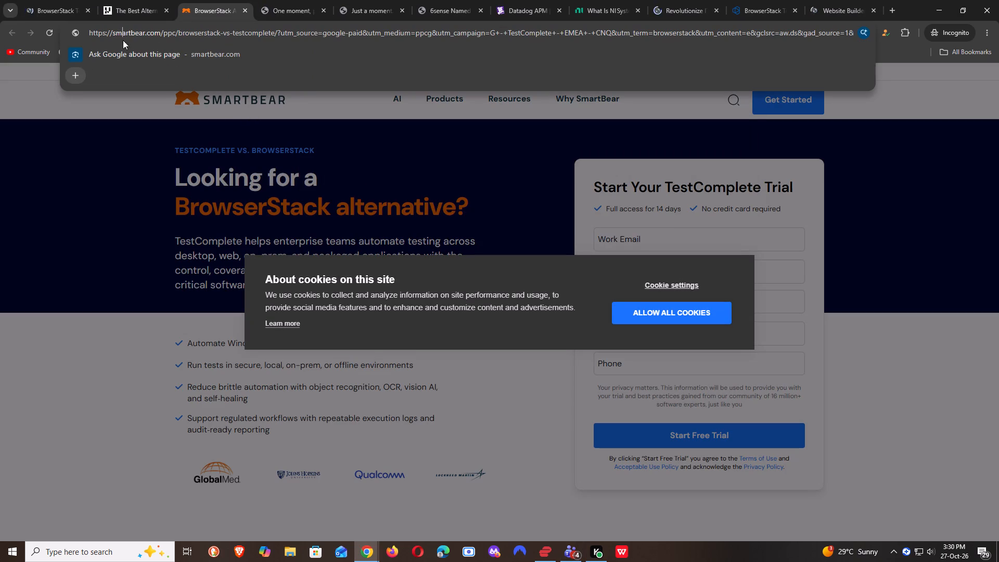
# Look up the SmartBear ad's domain, smartbear.com, in the Ads Clicked Tracker sheet and enter 2 in cell BP2522 of the 27-Oct-26 column.
pyautogui.click(134, 29)
pyautogui.moveTo(134, 29); pyautogui.dragTo(162, 34)
pyautogui.hotkey('ctrl', 'c')
pyautogui.hotkey('alt', 'Tab')
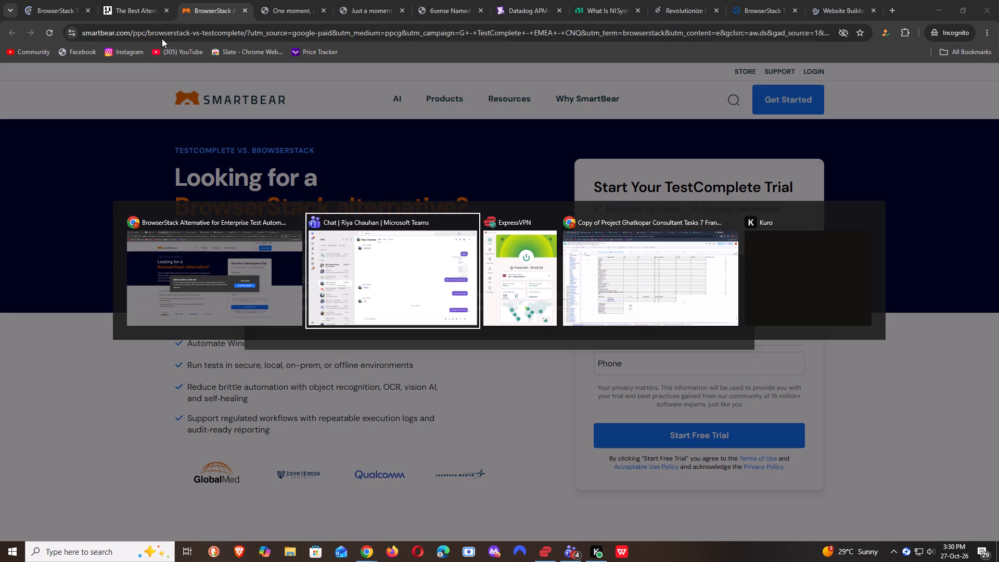
pyautogui.hotkey('alt', 'Tab')
pyautogui.hotkey('alt', 'Tab')
pyautogui.click(164, 324)
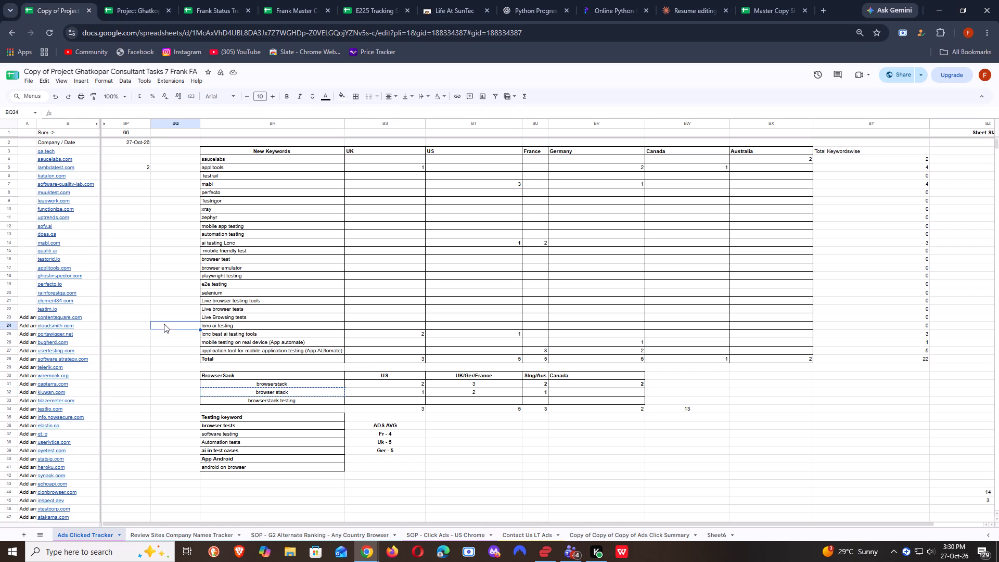
pyautogui.hotkey('ctrl', 'f')
pyautogui.hotkey('ctrl', 'v')
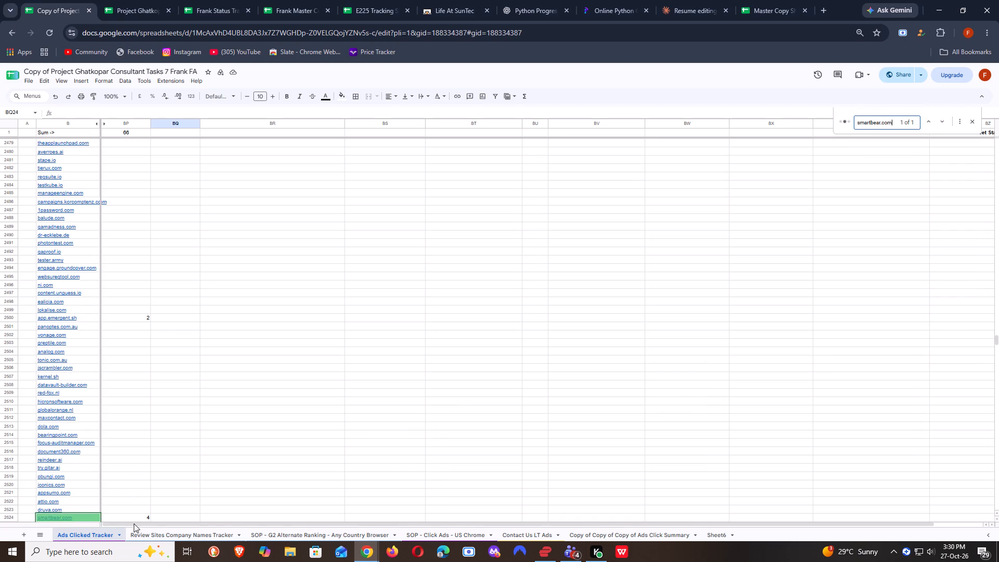
pyautogui.click(142, 522)
pyautogui.click(132, 501)
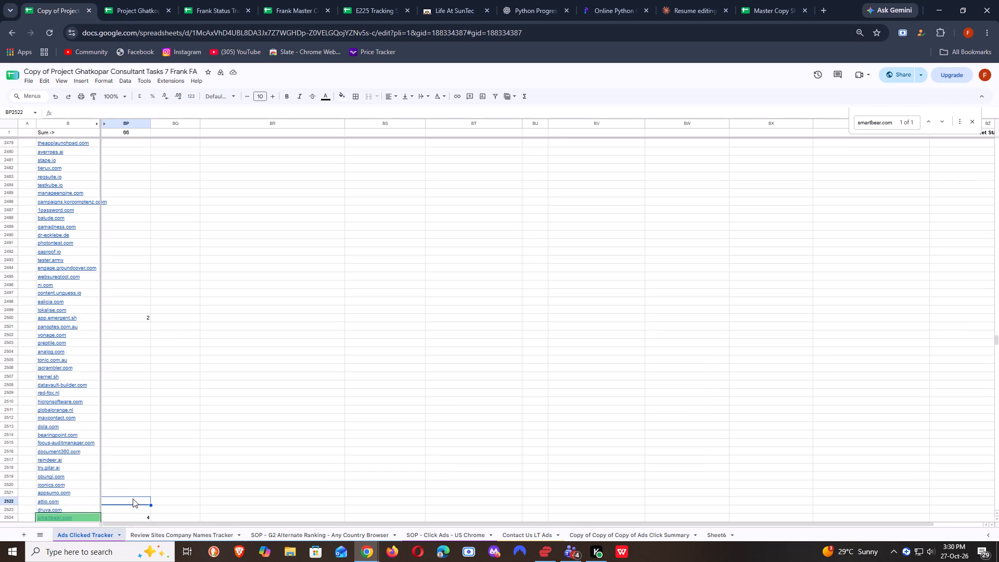
pyautogui.press('2')
pyautogui.press('Return')
# Look up testmo from the Testmo ad page's address in the Ads Clicked Tracker and set its 27-Oct-26 count to 4.
pyautogui.hotkey('alt', 'Tab')
pyautogui.click(287, 0)
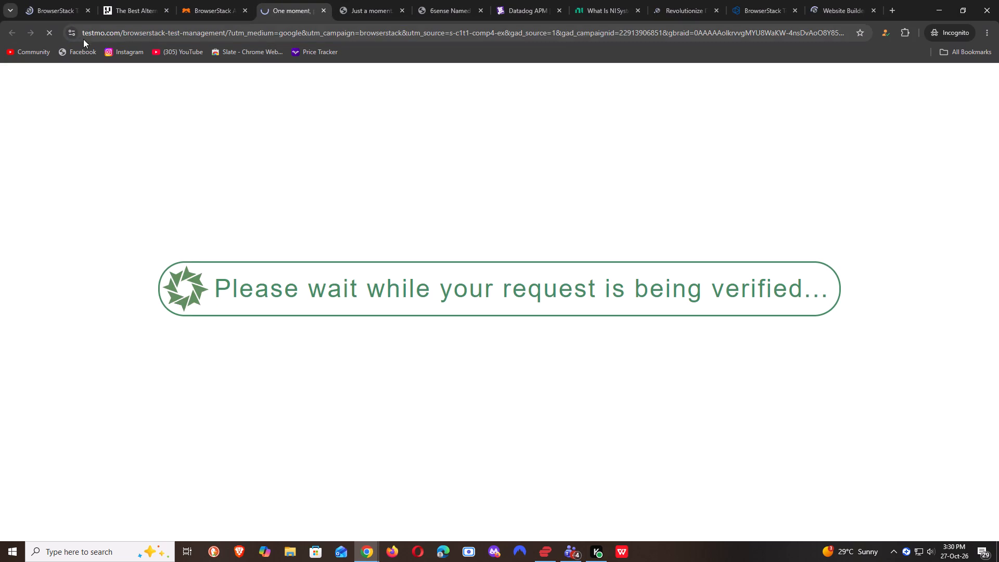
pyautogui.click(94, 29)
pyautogui.hotkey('ctrl', 'c')
pyautogui.click(94, 29)
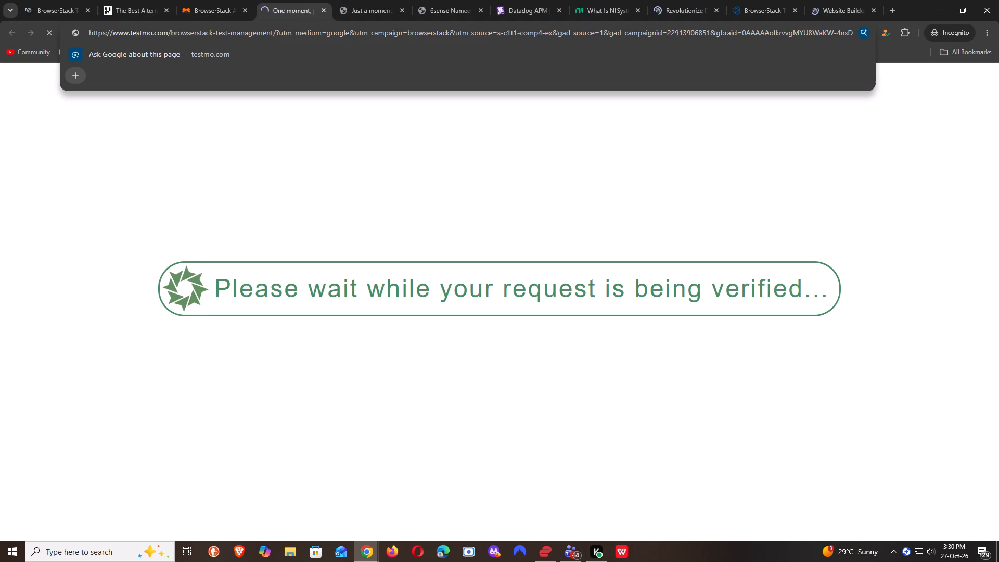
pyautogui.doubleClick(138, 34)
pyautogui.hotkey('ctrl', 'c')
pyautogui.hotkey('alt', 'Tab')
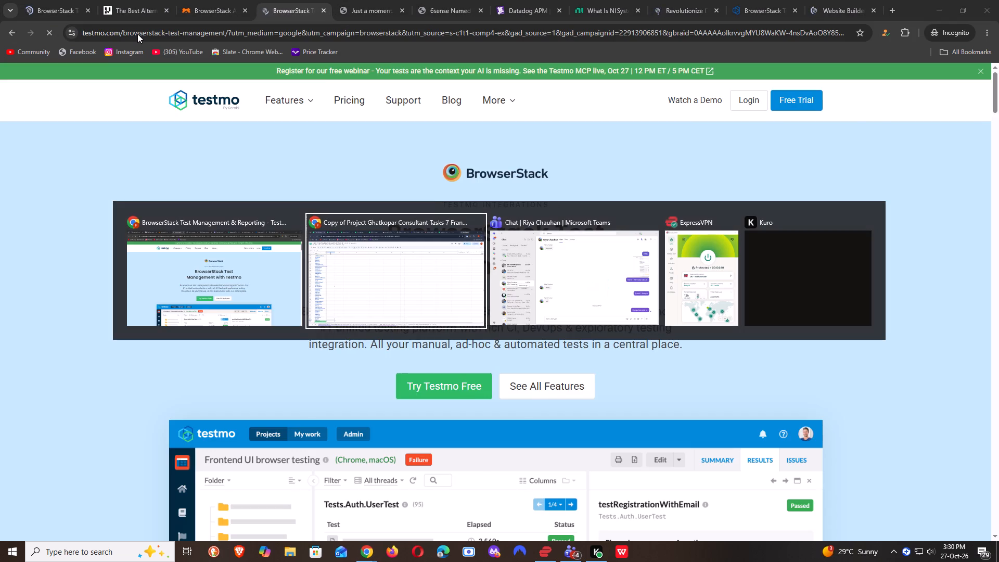
pyautogui.hotkey('ctrl', 'f')
pyautogui.hotkey('ctrl', 'v')
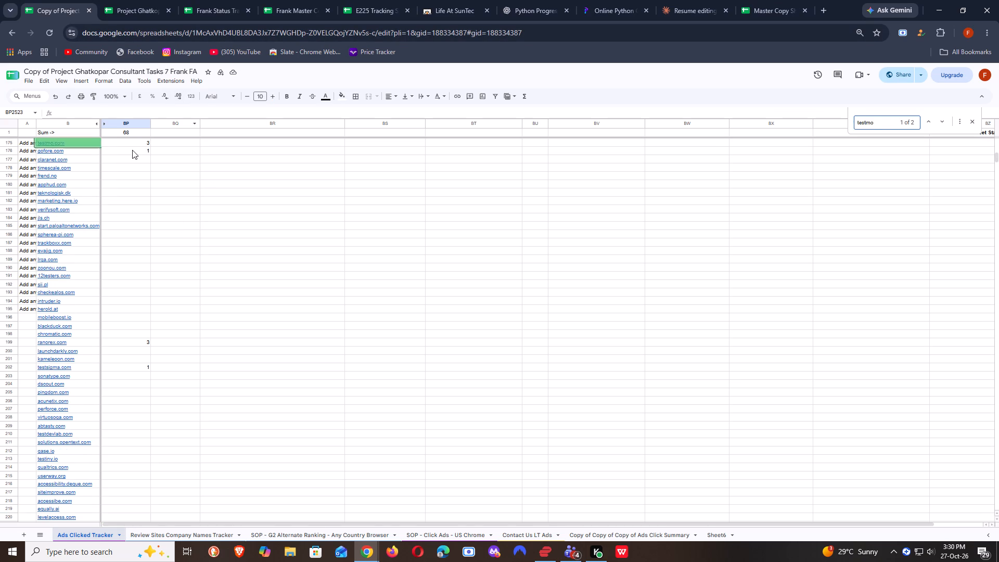
pyautogui.click(127, 146)
pyautogui.press('4')
# Look up kyndryl from the next ad page's address in the Ads Clicked Tracker and enter 1 as its 27-Oct-26 count.
pyautogui.hotkey('alt', 'Tab')
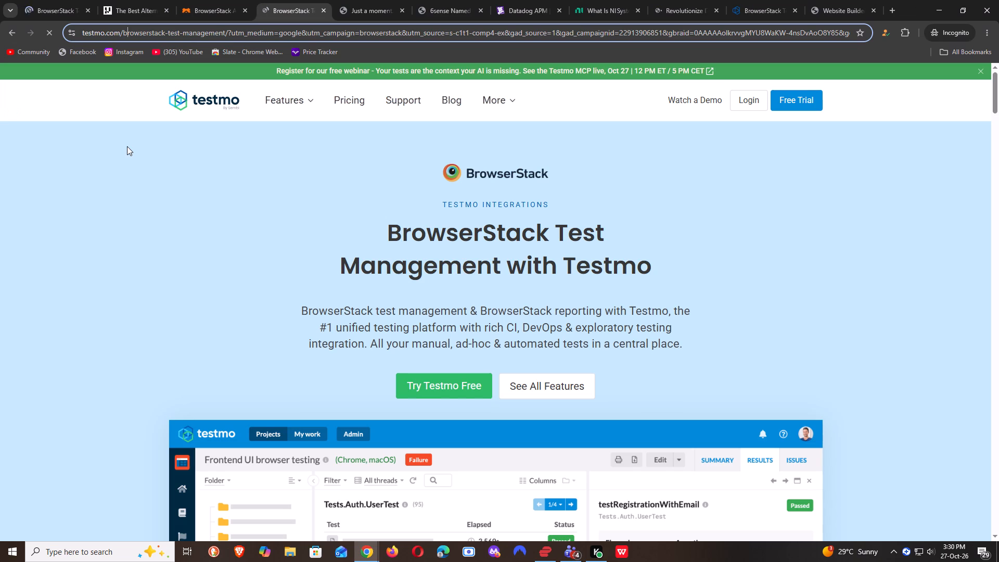
pyautogui.click(377, 4)
pyautogui.doubleClick(92, 28)
pyautogui.hotkey('ctrl', 'c')
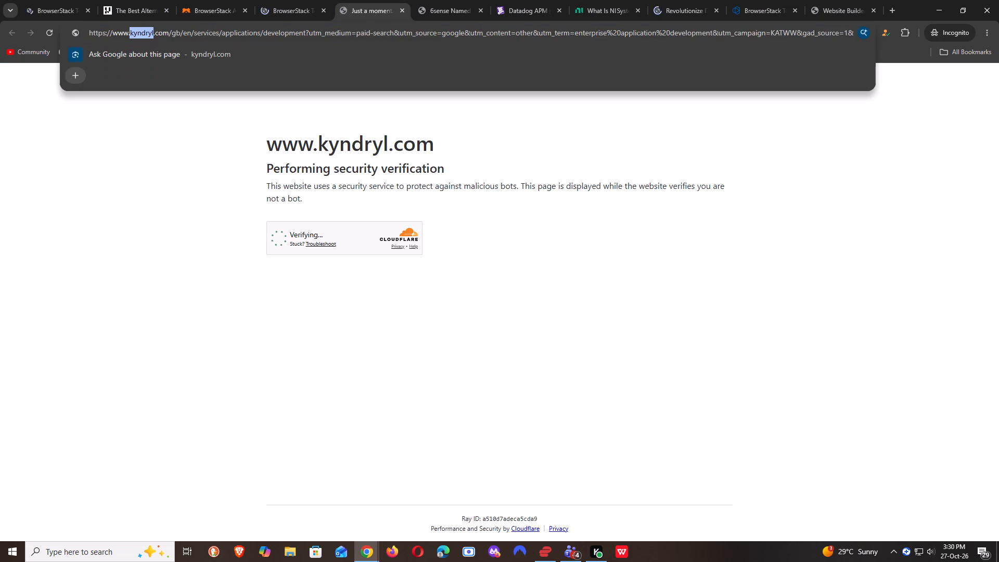
pyautogui.hotkey('alt', 'Tab')
pyautogui.hotkey('ctrl', 'f')
pyautogui.hotkey('ctrl', 'v')
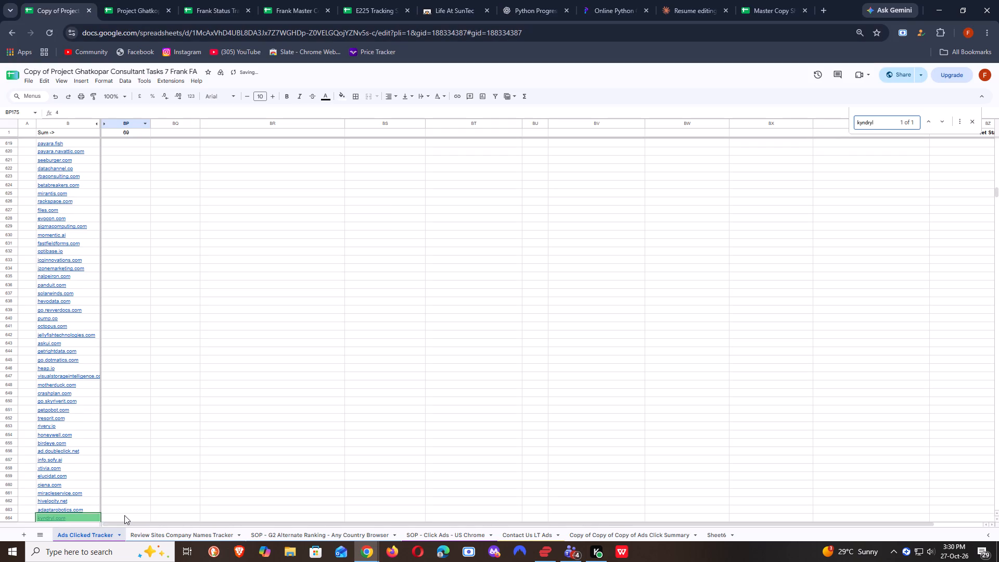
pyautogui.click(124, 515)
pyautogui.press('1')
pyautogui.press('Return')
# Look up 6sense from its ad page's address in the Ads Clicked Tracker and enter 2 as its 27-Oct-26 count.
pyautogui.hotkey('alt', 'Tab')
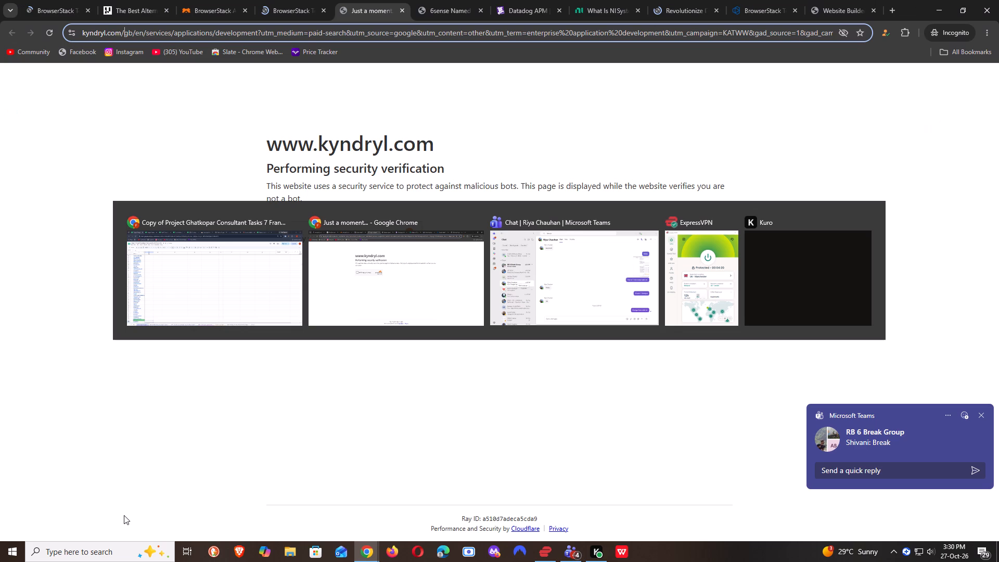
pyautogui.click(444, 0)
pyautogui.doubleClick(83, 31)
pyautogui.hotkey('ctrl', 'c')
pyautogui.hotkey('alt', 'Tab')
pyautogui.hotkey('ctrl', 'f')
pyautogui.hotkey('ctrl', 'v')
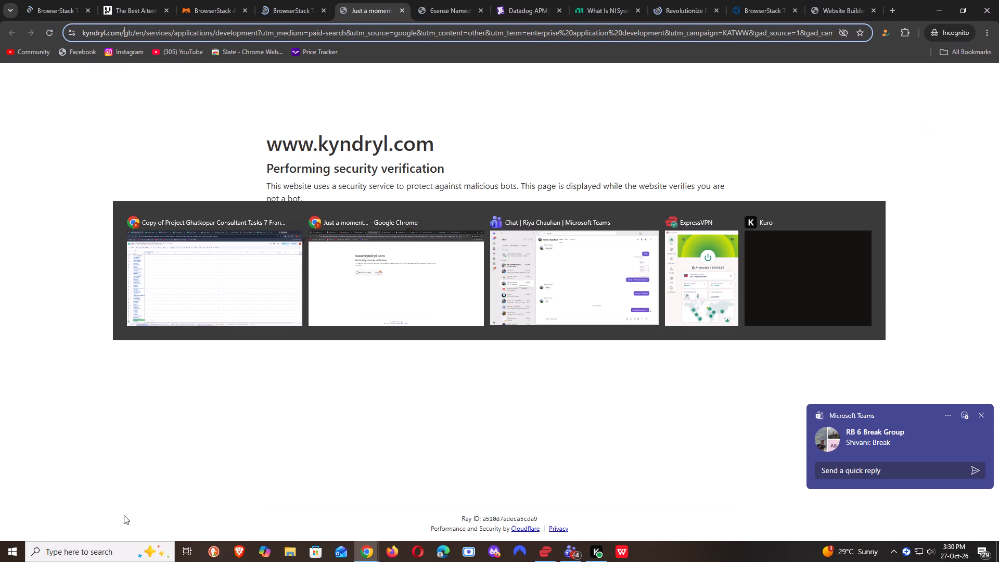
pyautogui.click(124, 519)
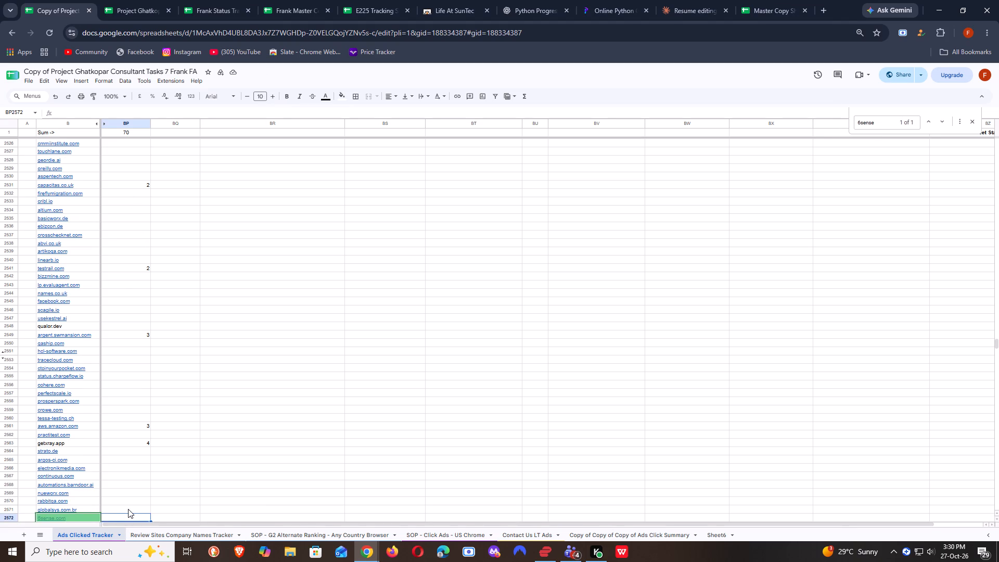
pyautogui.press('2')
pyautogui.hotkey('alt', 'Return')
# Look up datadoghq from the Datadog ad page's address in the Ads Clicked Tracker and set its 27-Oct-26 count to 2.
pyautogui.hotkey('alt', 'Tab')
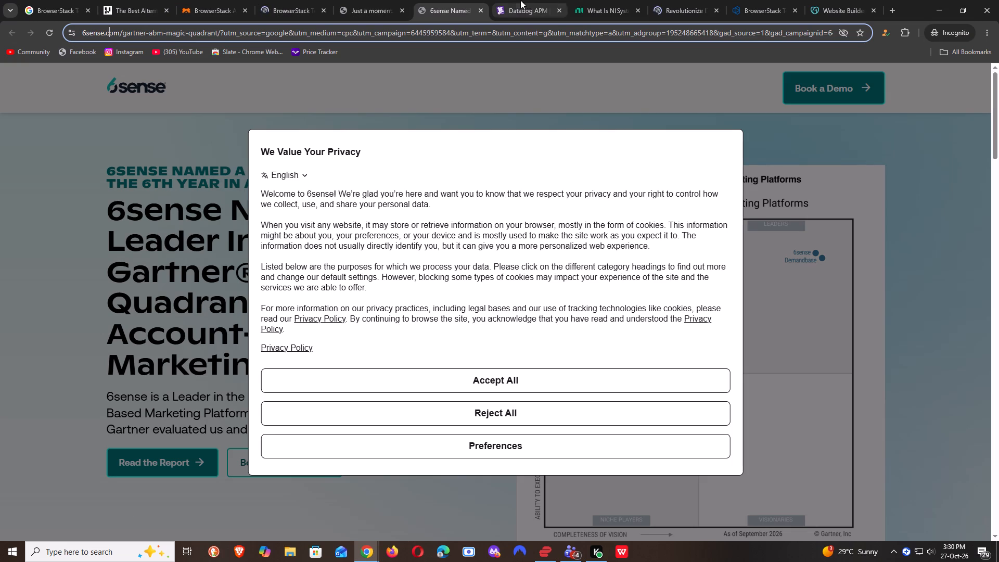
pyautogui.click(529, 0)
pyautogui.doubleClick(110, 34)
pyautogui.hotkey('ctrl', 'c')
pyautogui.hotkey('alt', 'Tab')
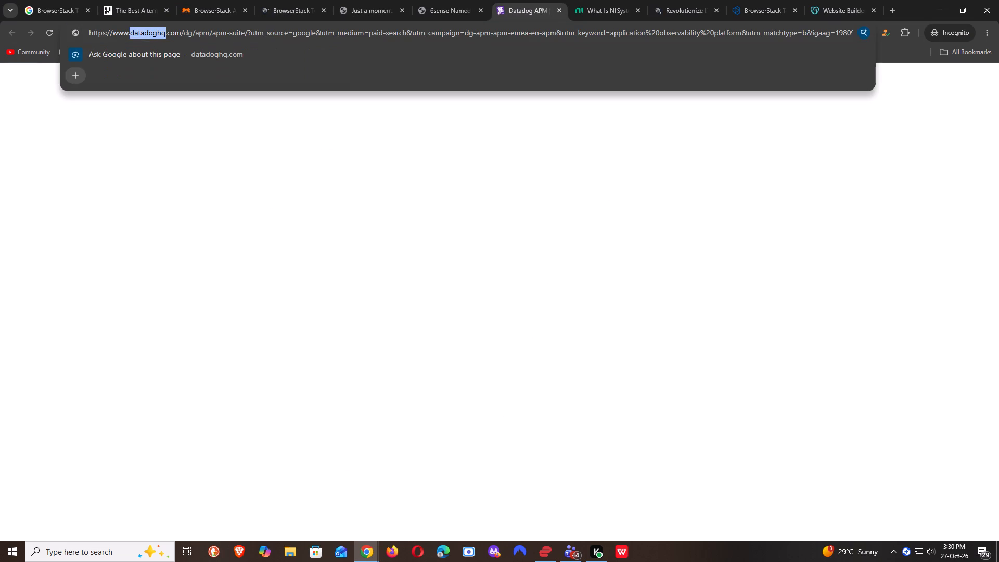
pyautogui.hotkey('ctrl', 'f')
pyautogui.hotkey('ctrl', 'v')
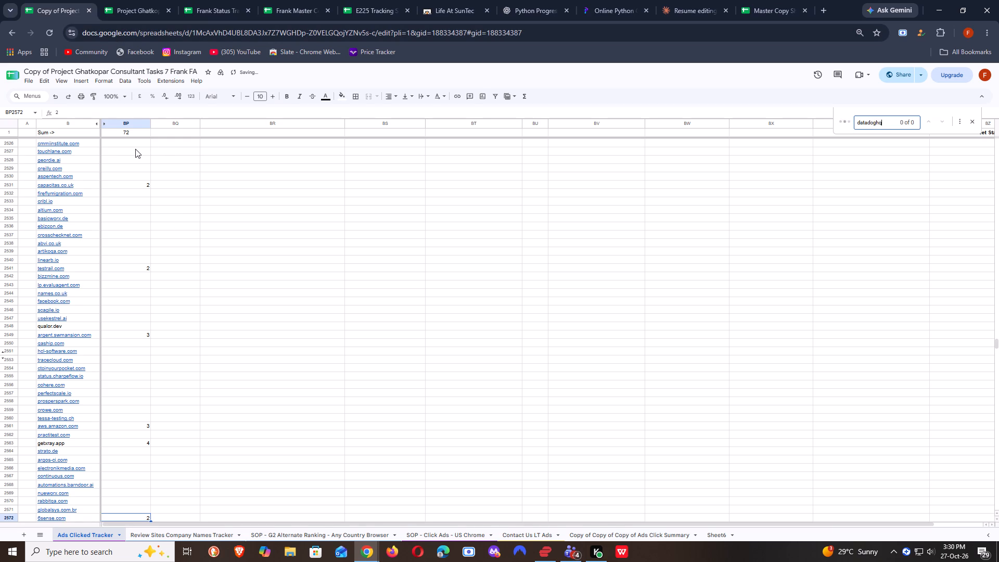
pyautogui.click(130, 146)
pyautogui.hotkey('alt', '2')
pyautogui.hotkey('alt', 'Tab')
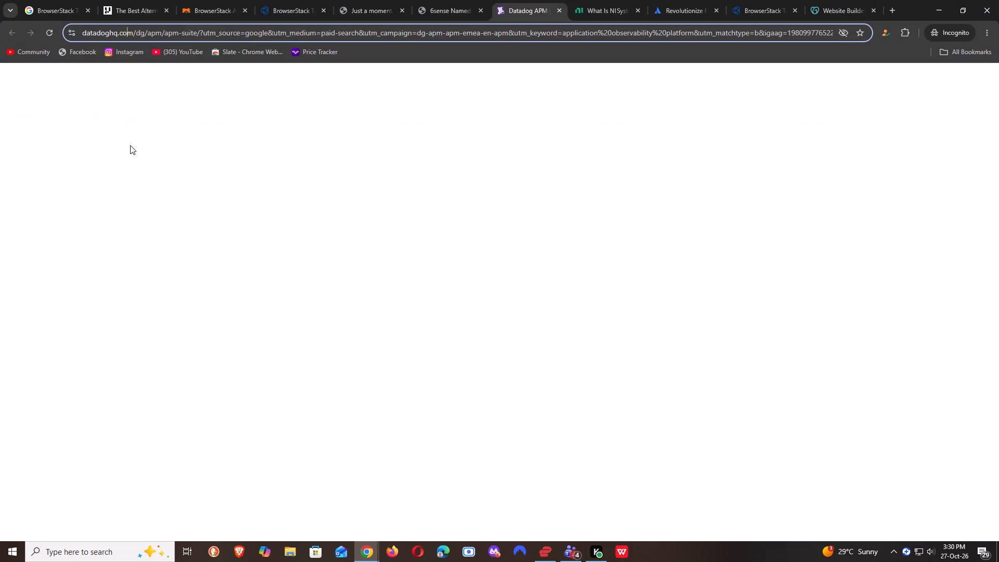
pyautogui.hotkey('alt', 'Tab')
pyautogui.click(135, 209)
pyautogui.click(131, 144)
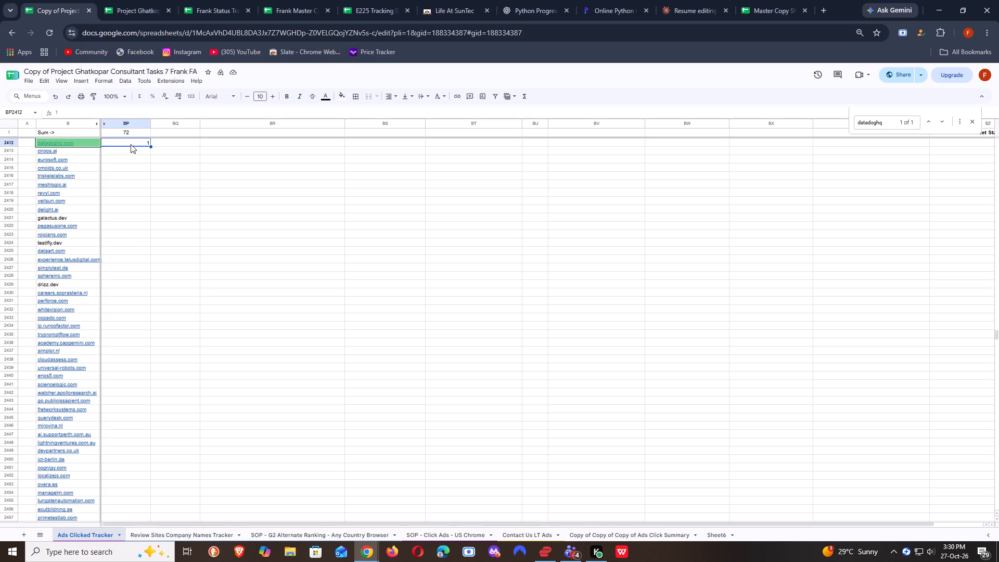
pyautogui.press('2')
pyautogui.hotkey('alt', 'Return')
# Look up ni.com from the NI SystemLink page's address in the Ads Clicked Tracker and enter 3 in cell BP2436.
pyautogui.hotkey('alt', 'Tab')
pyautogui.click(593, 0)
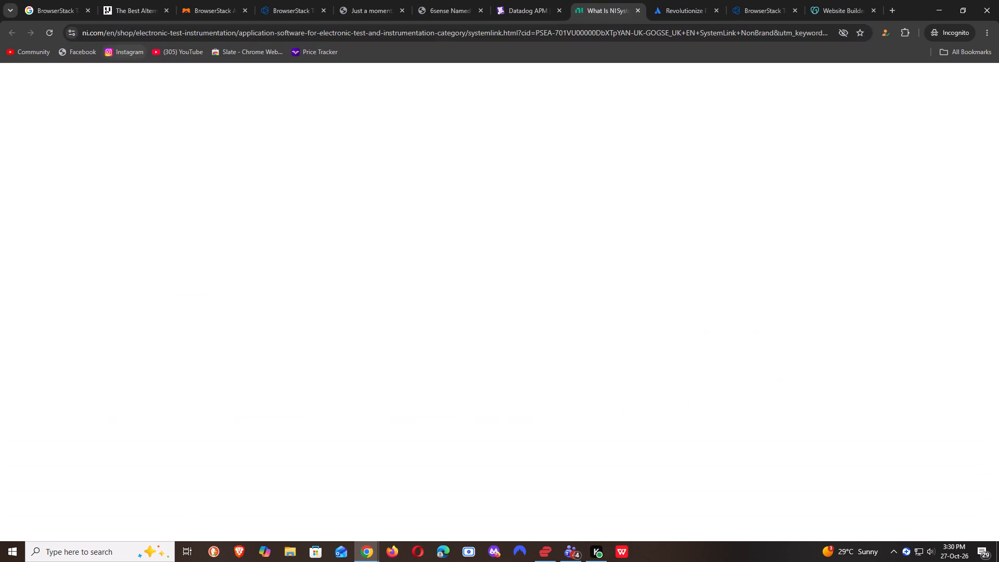
pyautogui.click(86, 32)
pyautogui.moveTo(86, 32); pyautogui.dragTo(146, 34)
pyautogui.hotkey('ctrl', 'c')
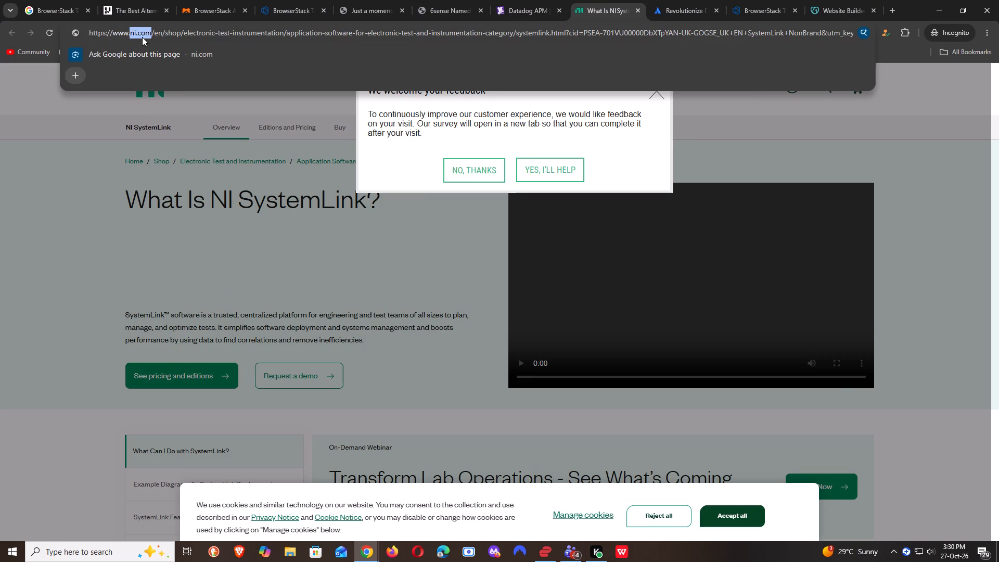
pyautogui.hotkey('alt', 'Tab')
pyautogui.hotkey('ctrl', 'f')
pyautogui.hotkey('ctrl', 'v')
pyautogui.click(119, 338)
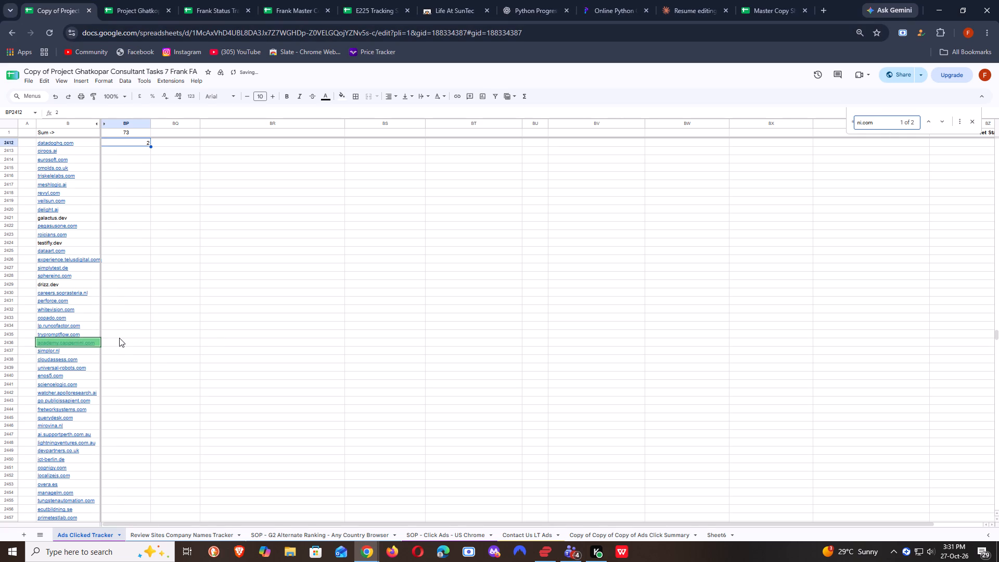
pyautogui.click(119, 342)
pyautogui.press('3')
pyautogui.hotkey('alt', 'Return')
# Look up atlassian from the Atlassian ad page's address in the Ads Clicked Tracker.
pyautogui.hotkey('alt', 'Tab')
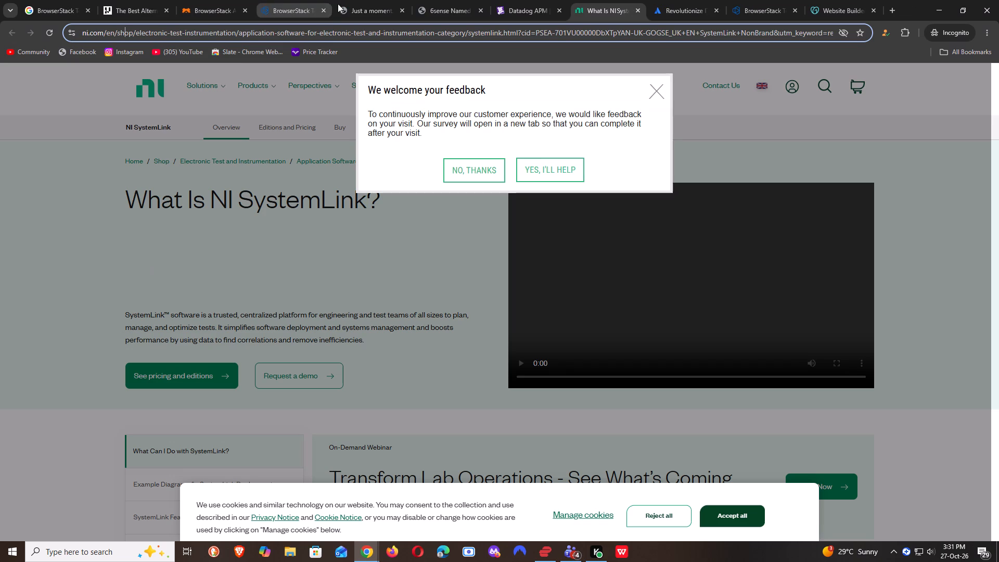
pyautogui.click(713, 0)
pyautogui.doubleClick(104, 27)
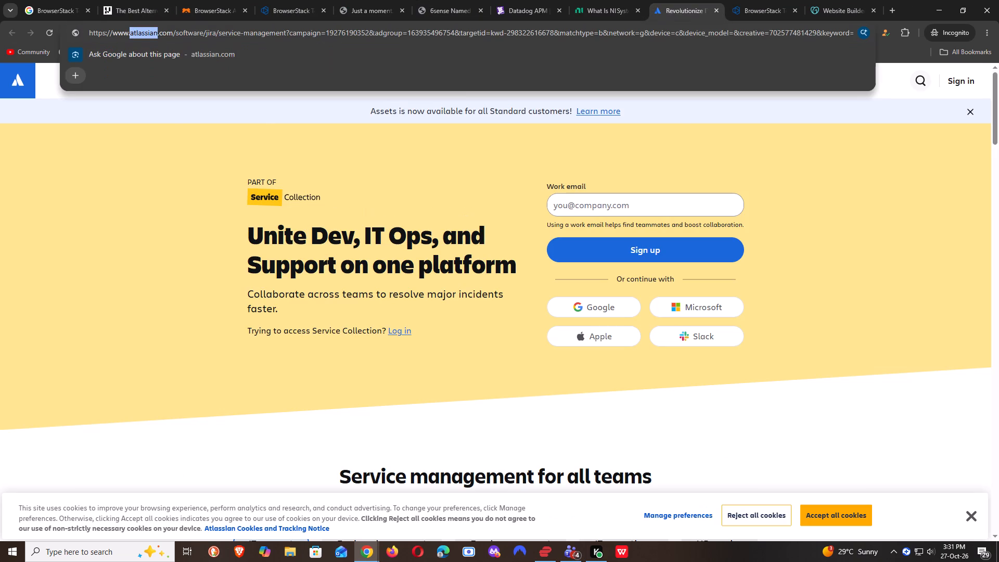
pyautogui.hotkey('ctrl', 'c')
pyautogui.hotkey('alt', 'Tab')
pyautogui.hotkey('ctrl', 'f')
pyautogui.hotkey('ctrl', 'v')
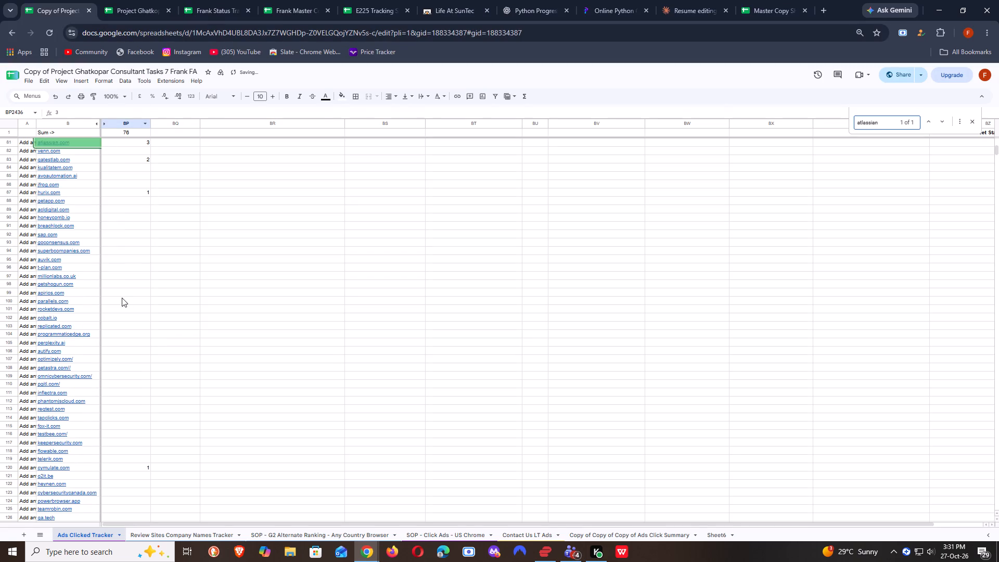
# Look up testmo from the second Testmo ad page in the tracker and enter 2 in the 27-Oct-26 column on the kasmweb.com row.
pyautogui.hotkey('alt', 'Tab')
pyautogui.click(786, 0)
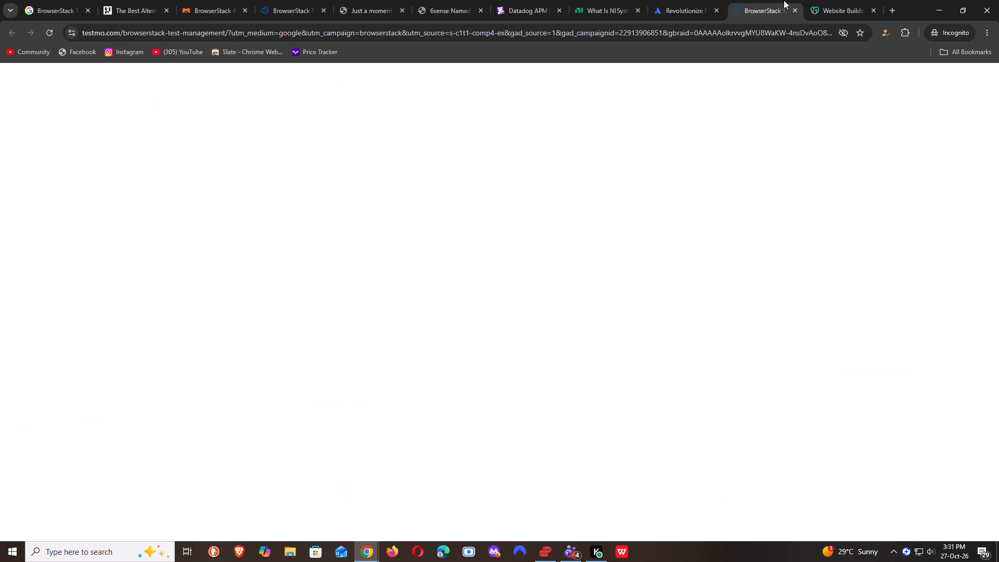
pyautogui.doubleClick(94, 30)
pyautogui.hotkey('ctrl', 'c')
pyautogui.hotkey('alt', 'Tab')
pyautogui.hotkey('ctrl', 'f')
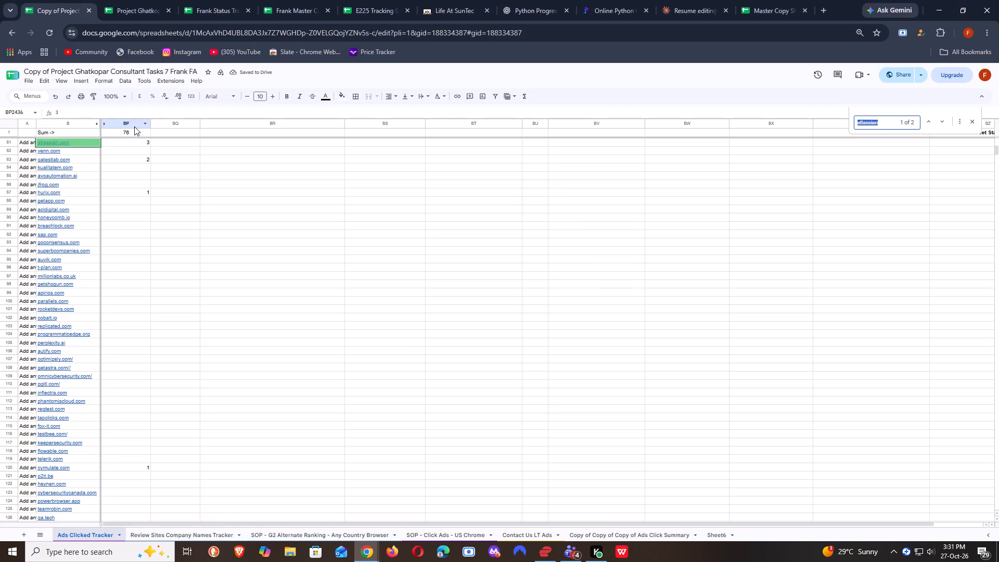
pyautogui.hotkey('ctrl', 'v')
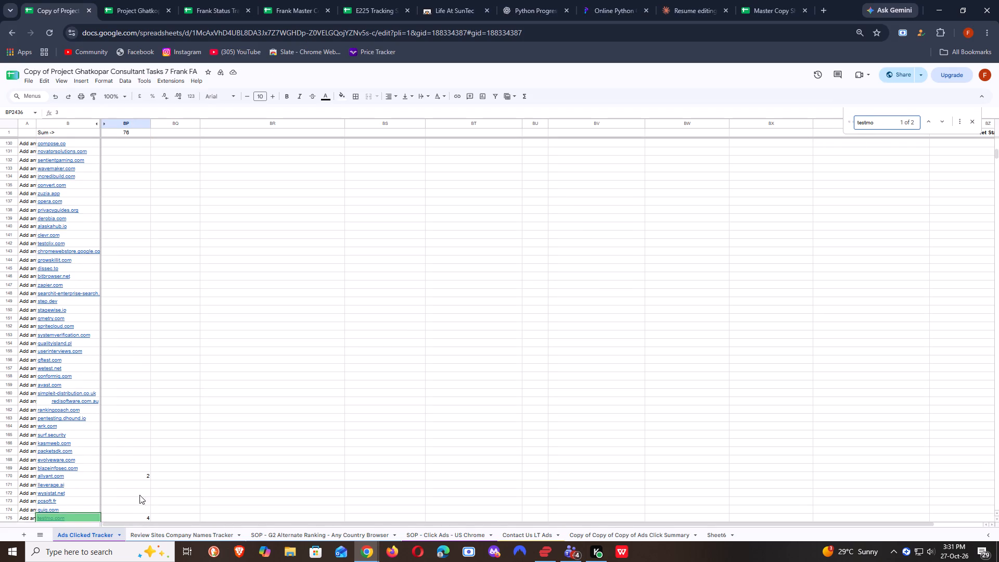
pyautogui.click(119, 442)
pyautogui.press('2')
pyautogui.hotkey('alt', 'Return')
# Look up godaddy from the GoDaddy ad page's address in the Ads Clicked Tracker and enter 1 as its 27-Oct-26 count.
pyautogui.hotkey('alt', 'Tab')
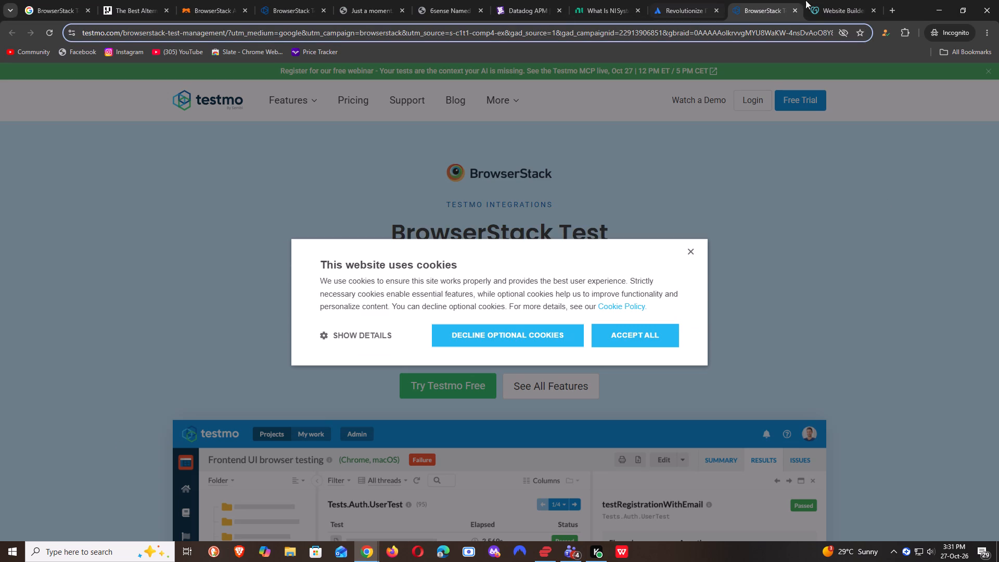
pyautogui.click(868, 0)
pyautogui.doubleClick(105, 27)
pyautogui.hotkey('ctrl', 'c')
pyautogui.hotkey('alt', 'Tab')
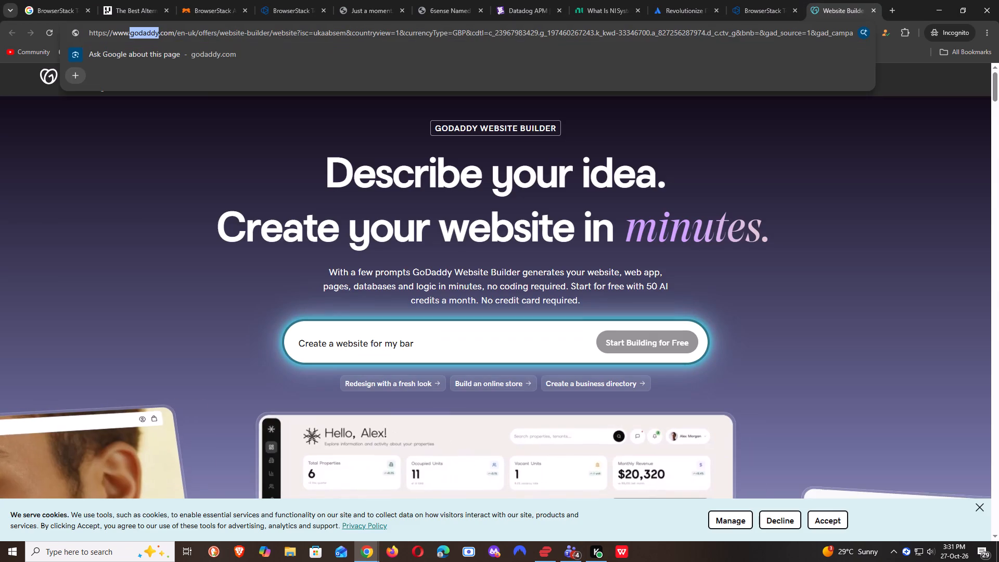
pyautogui.hotkey('ctrl', 'f')
pyautogui.hotkey('ctrl', 'v')
pyautogui.click(108, 513)
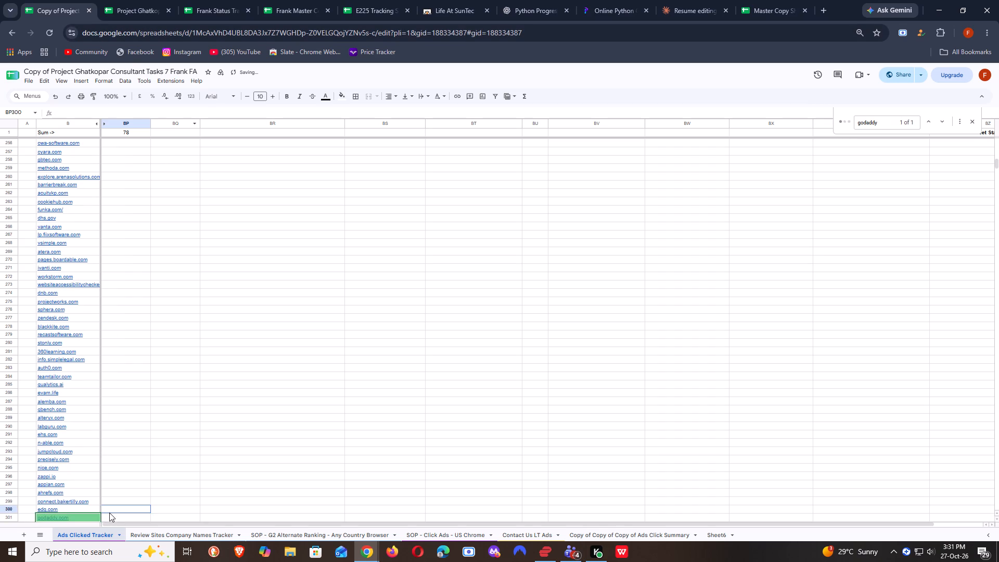
pyautogui.click(111, 520)
pyautogui.press('1')
pyautogui.hotkey('alt', 'Return')
# Switch back to the incognito browser window holding the ad landing pages.
pyautogui.hotkey('alt', 'Tab')
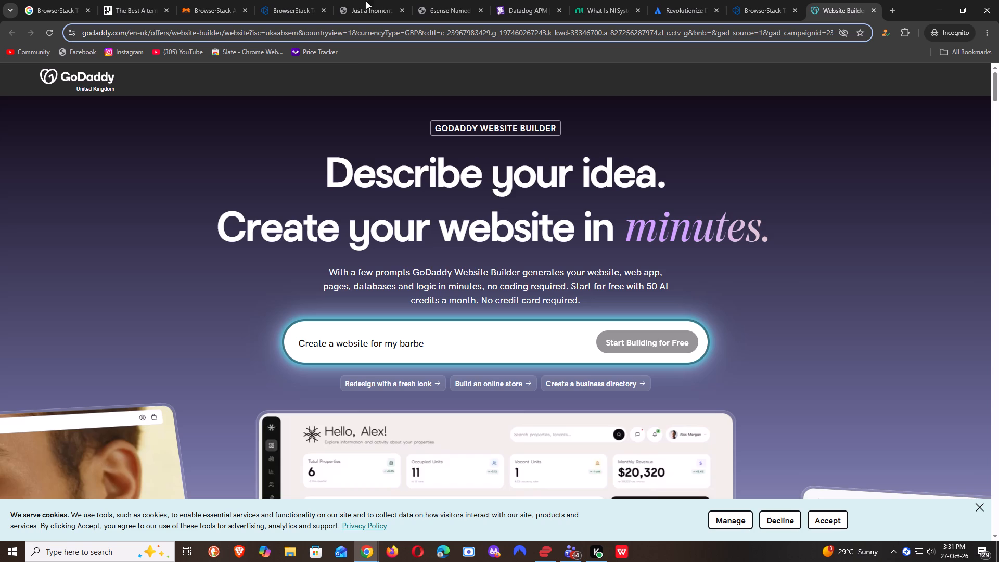
pyautogui.click(998, 0)
pyautogui.click(124, 330)
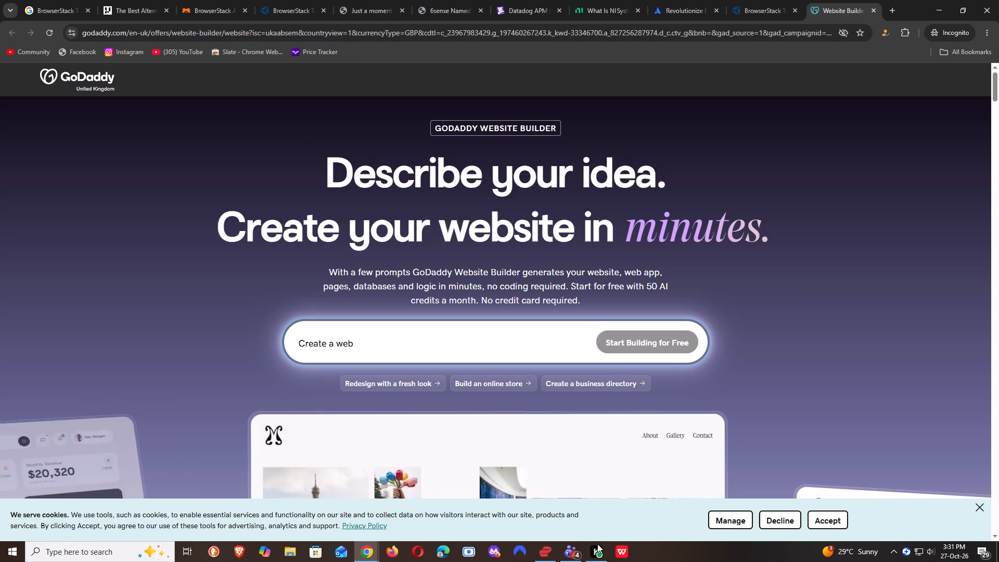
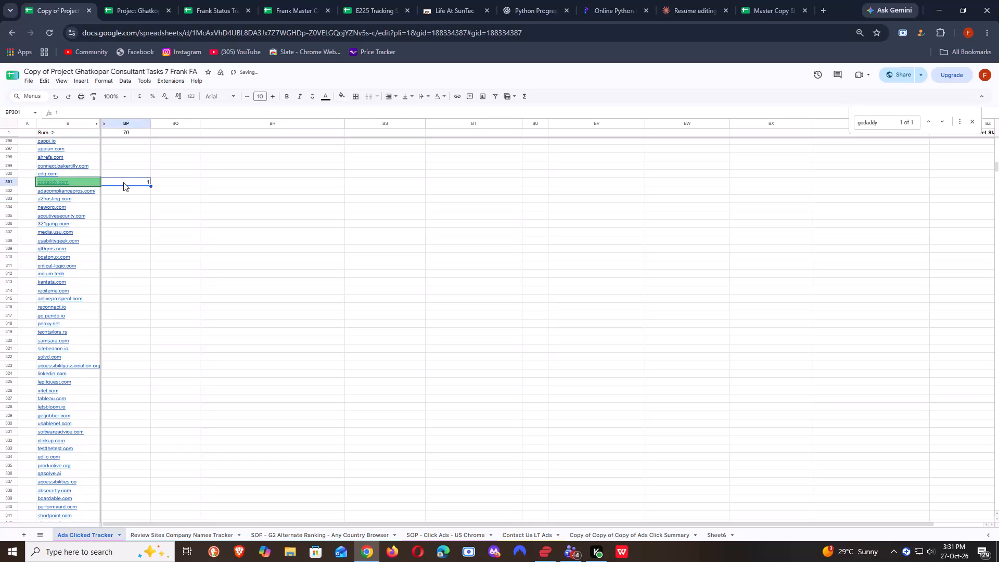
# Set the 27-Oct-26 click count on the godaddy.com row to 3, close the search, and return to the keyword summary table.
pyautogui.press('3')
pyautogui.press('Return')
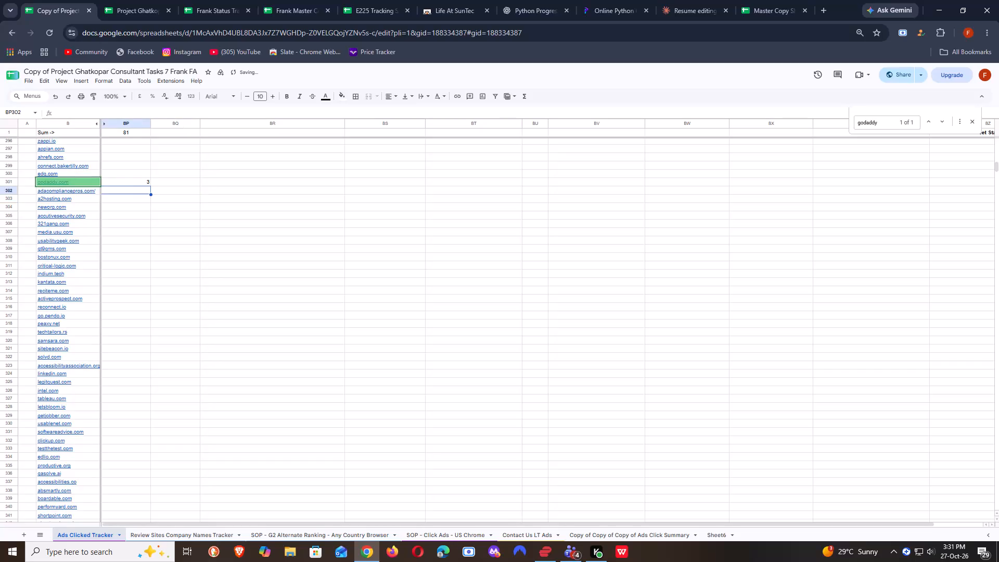
pyautogui.click(530, 309)
pyautogui.click(972, 125)
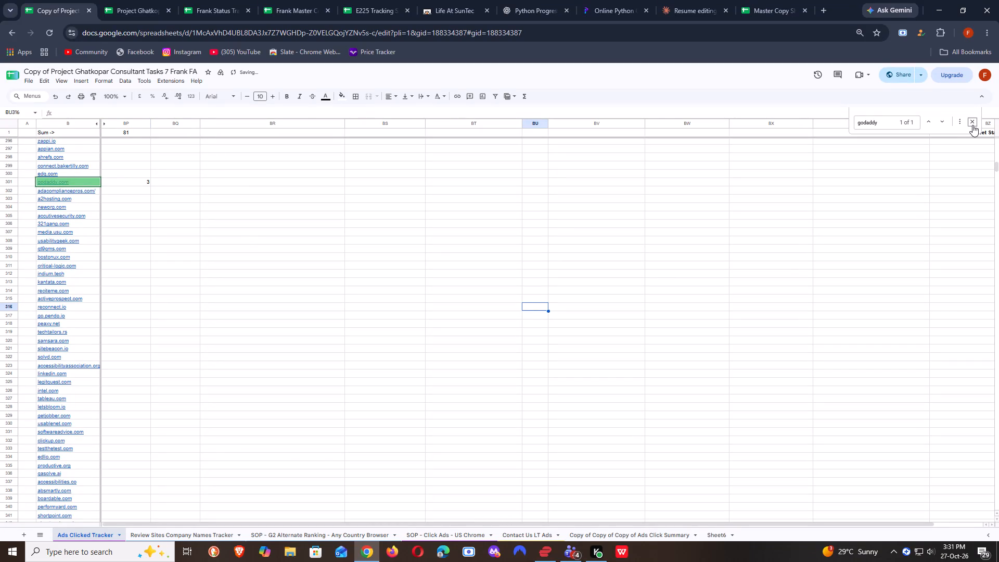
pyautogui.moveTo(998, 162); pyautogui.dragTo(991, 96)
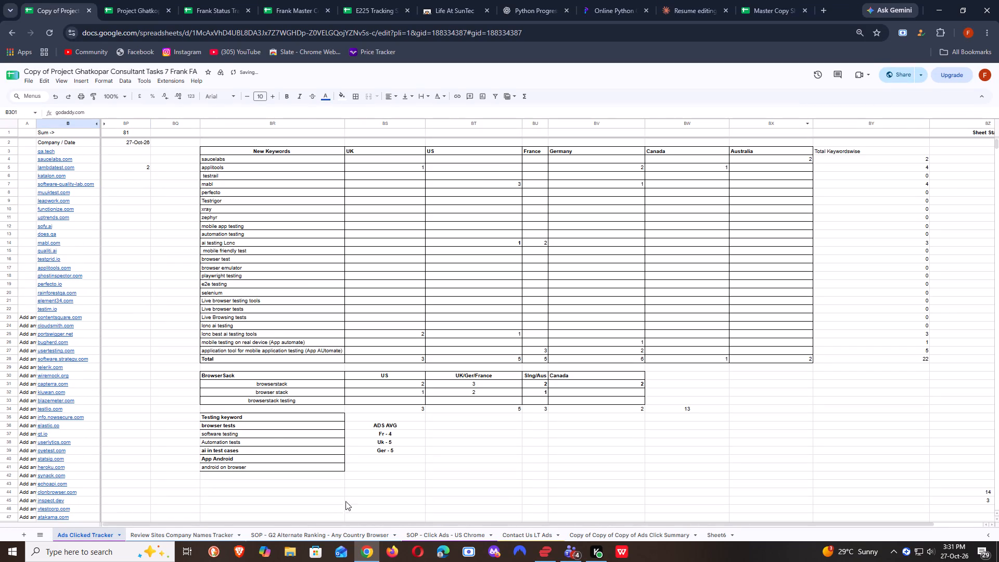
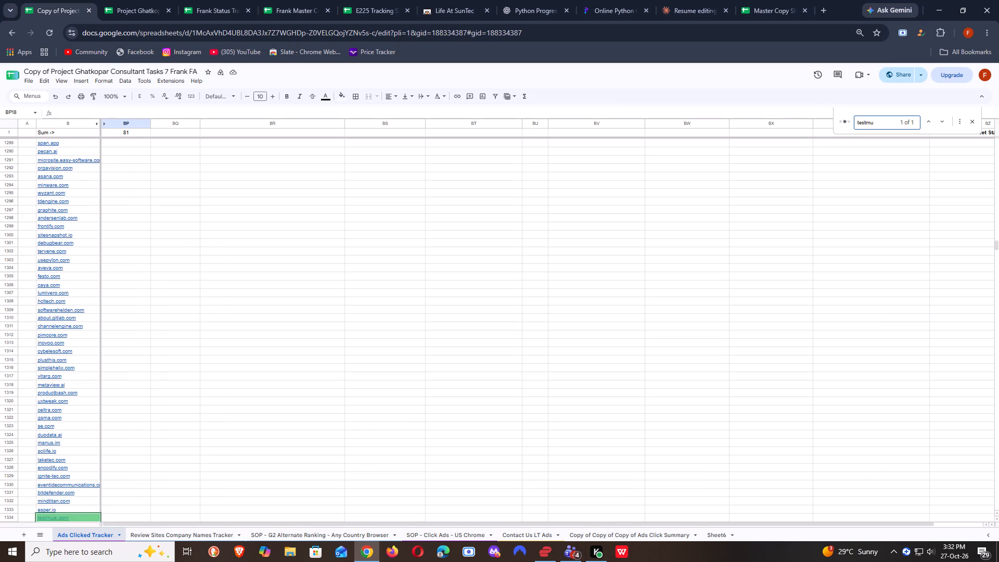
# Set the 27-Oct-26 click count on the testmuai.com row to 34 and close the search.
pyautogui.click(123, 515)
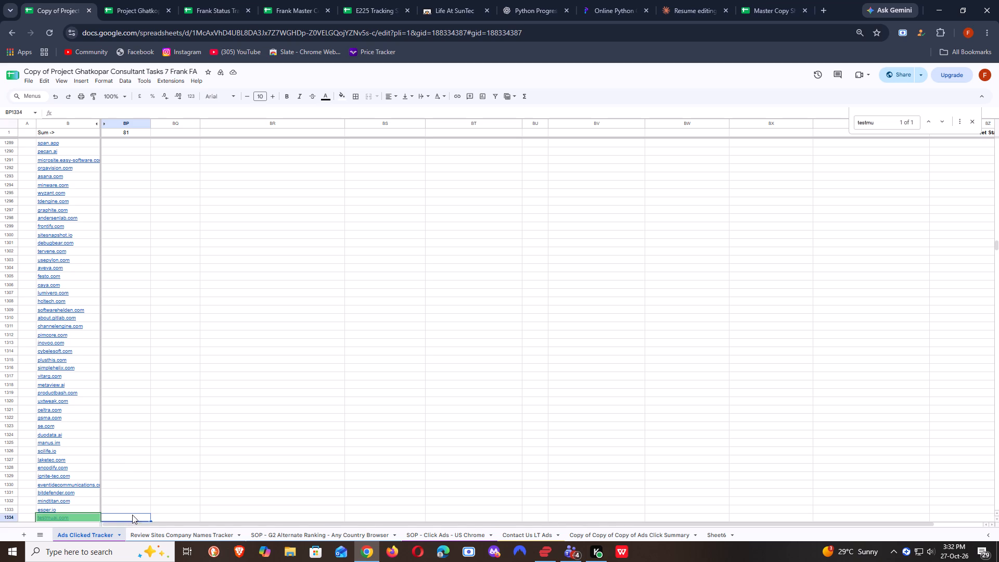
pyautogui.write('34')
pyautogui.press('Return')
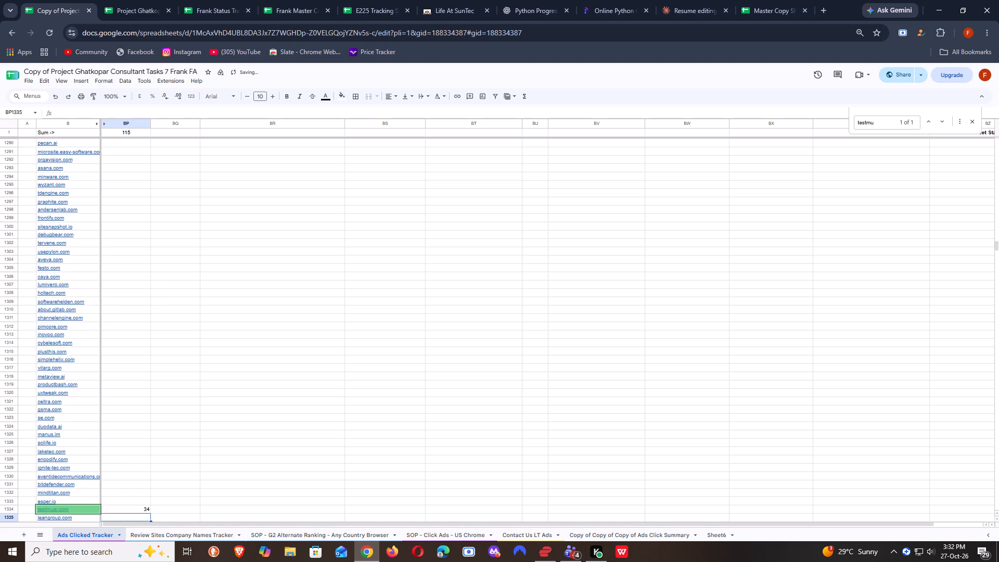
pyautogui.click(252, 300)
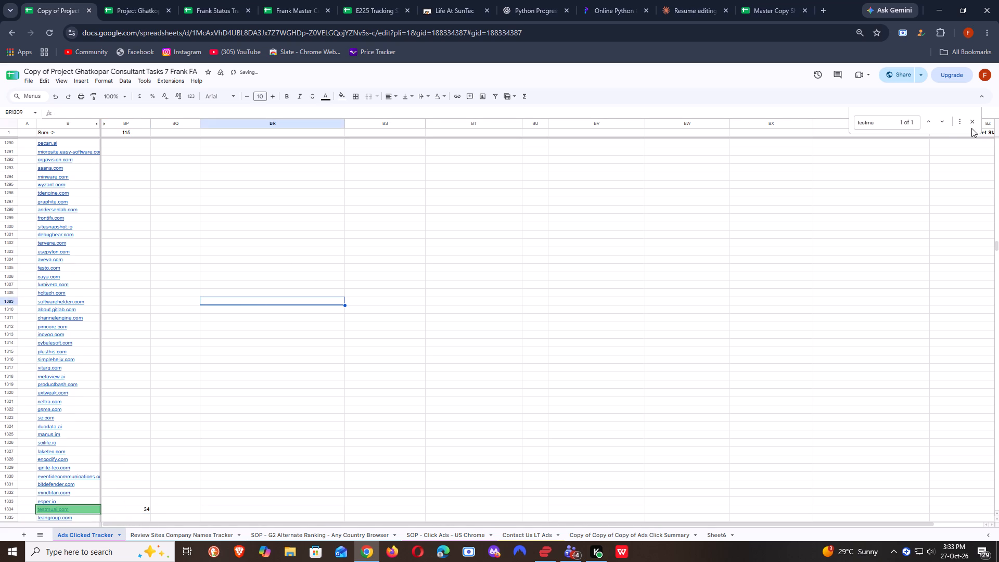
pyautogui.click(971, 123)
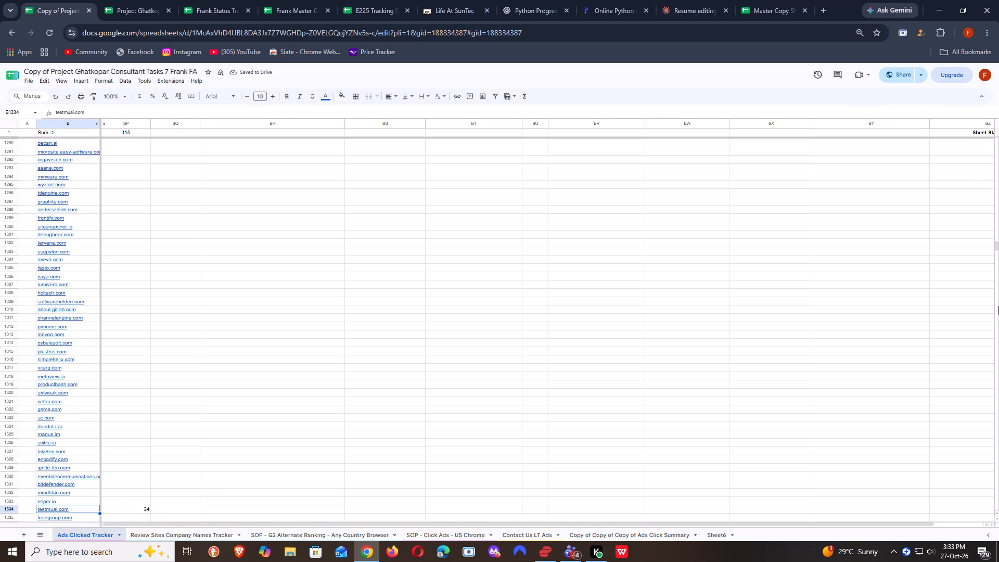
# Set the 27-Oct-26 click counts to 2 on the esper.io row and 1 on row 1336.
pyautogui.click(122, 500)
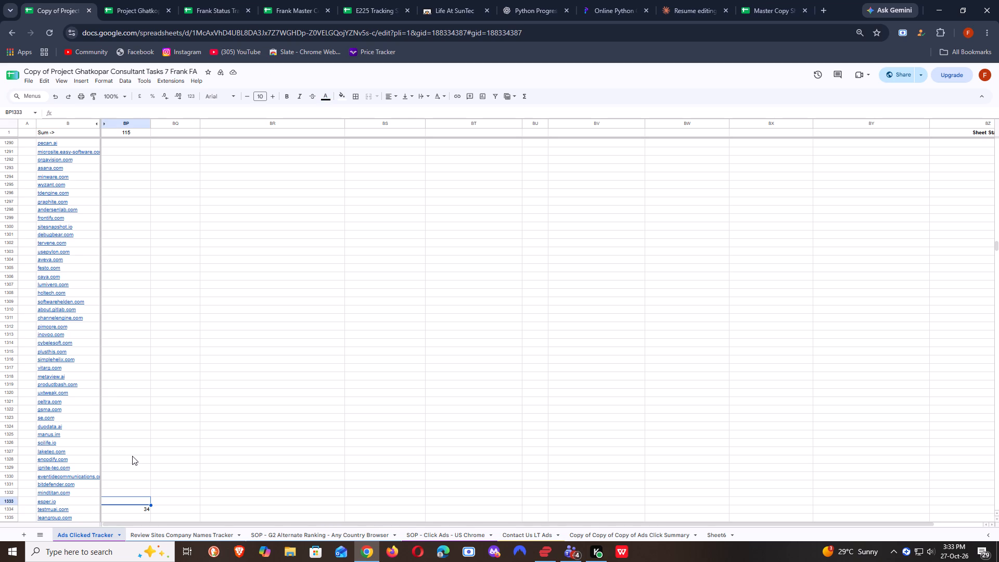
pyautogui.press('2')
pyautogui.press('Return')
pyautogui.scroll(-3, 132, 456)
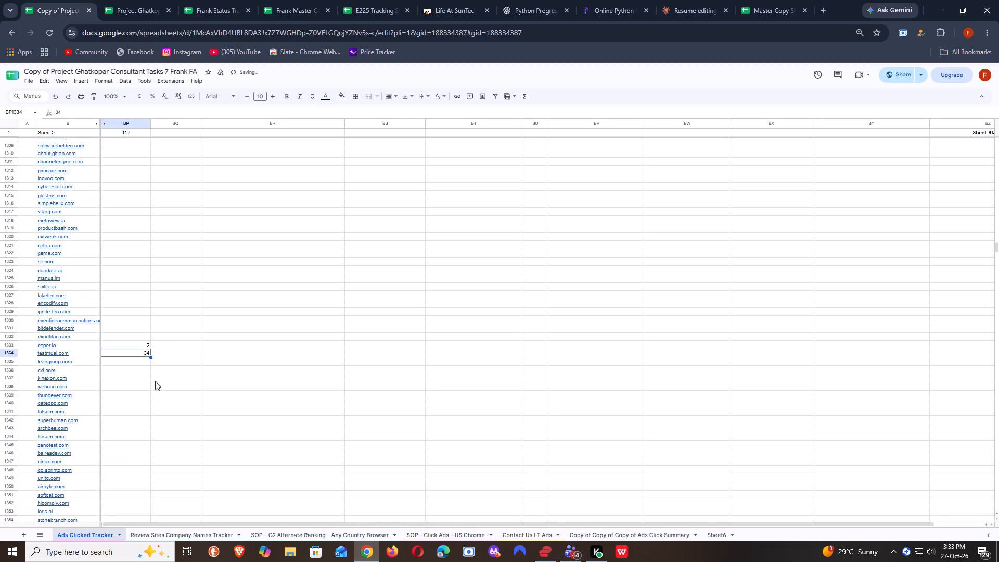
pyautogui.click(140, 374)
pyautogui.press('1')
pyautogui.press('Return')
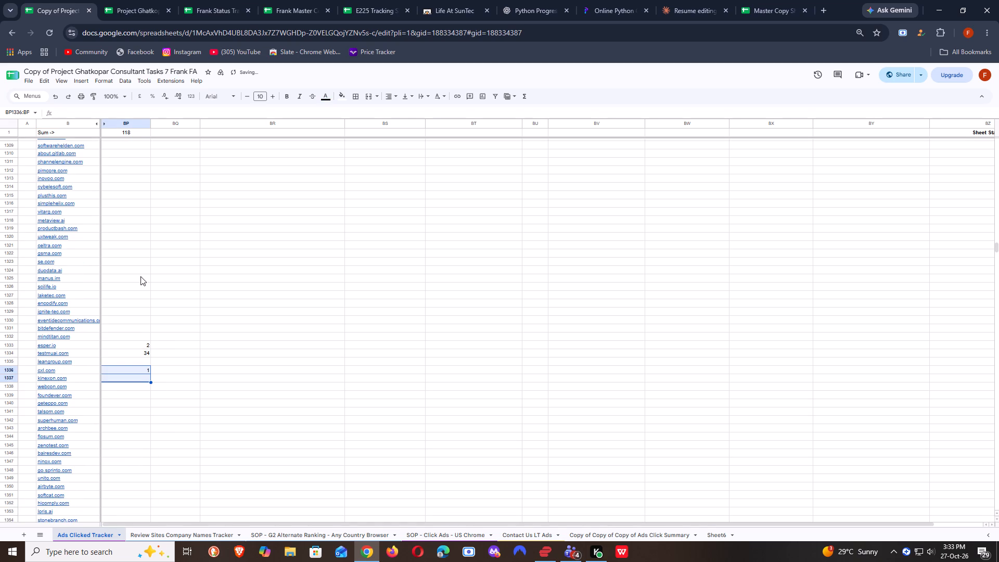
# Set the 27-Oct-26 click counts to 3 on the duodata.ai row and 2 on the stormconsultancy.co.uk row.
pyautogui.click(140, 270)
pyautogui.press('3')
pyautogui.press('Return')
pyautogui.scroll(-15, 130, 297)
pyautogui.click(130, 357)
pyautogui.press('2')
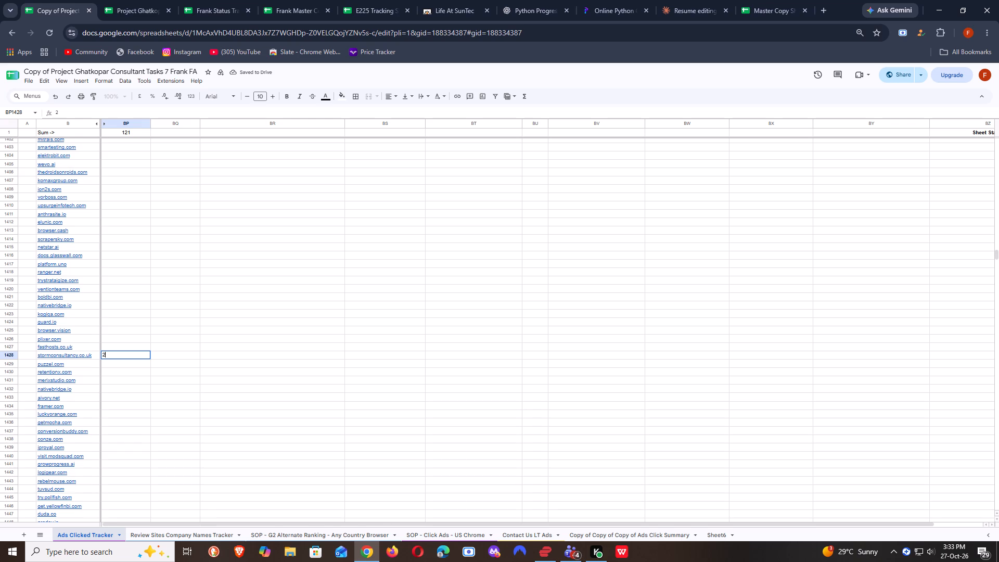
pyautogui.click(189, 347)
# Set the 27-Oct-26 click counts to 3 on the zenity.io row and 1 on the probackup.io row.
pyautogui.scroll(-20, 95, 373)
pyautogui.scroll(-2, 95, 373)
pyautogui.scroll(-2, 141, 437)
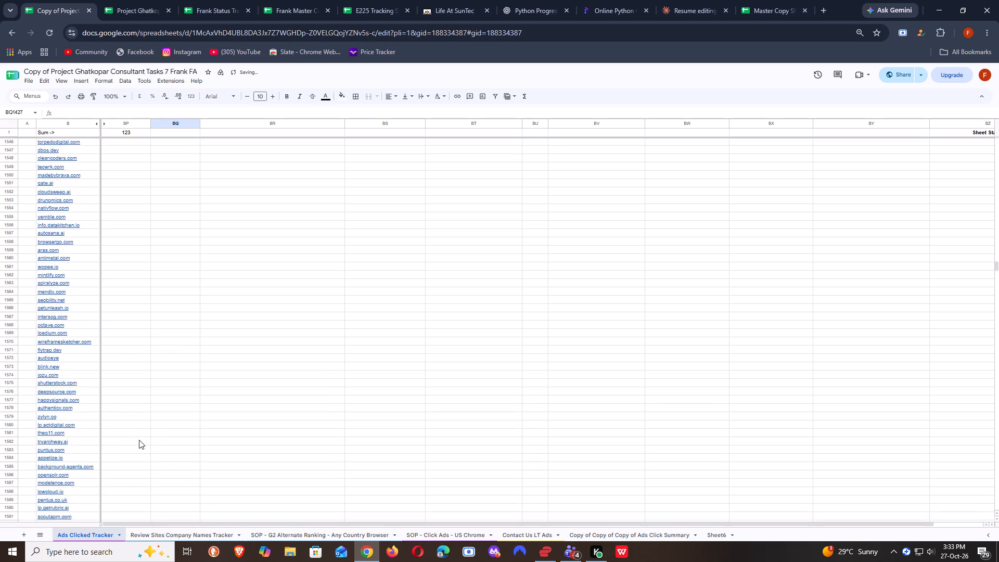
pyautogui.scroll(-20, 139, 440)
pyautogui.scroll(-20, 139, 440)
pyautogui.scroll(-12, 139, 440)
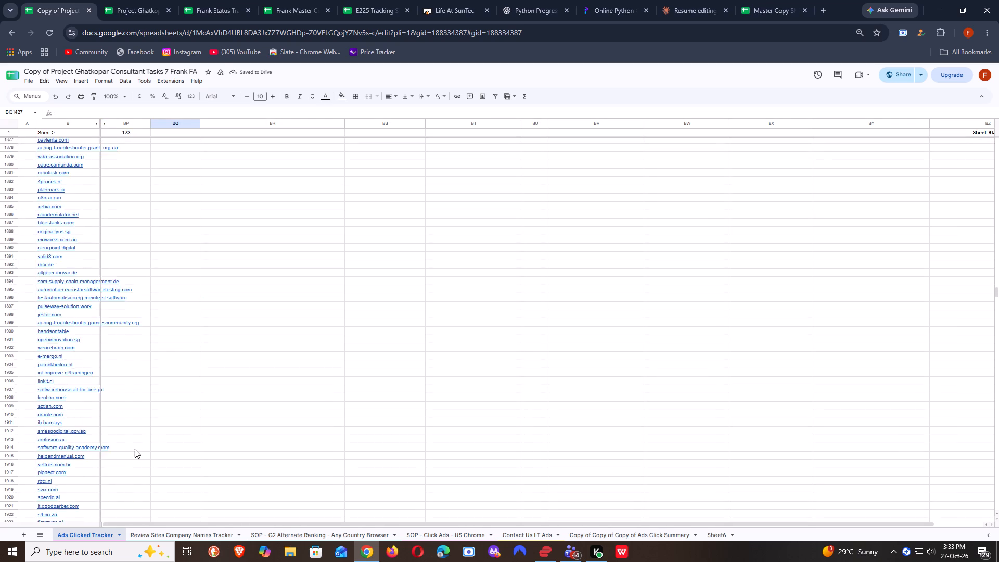
pyautogui.scroll(20, 136, 449)
pyautogui.scroll(20, 136, 449)
pyautogui.scroll(2, 136, 449)
pyautogui.scroll(-3, 132, 433)
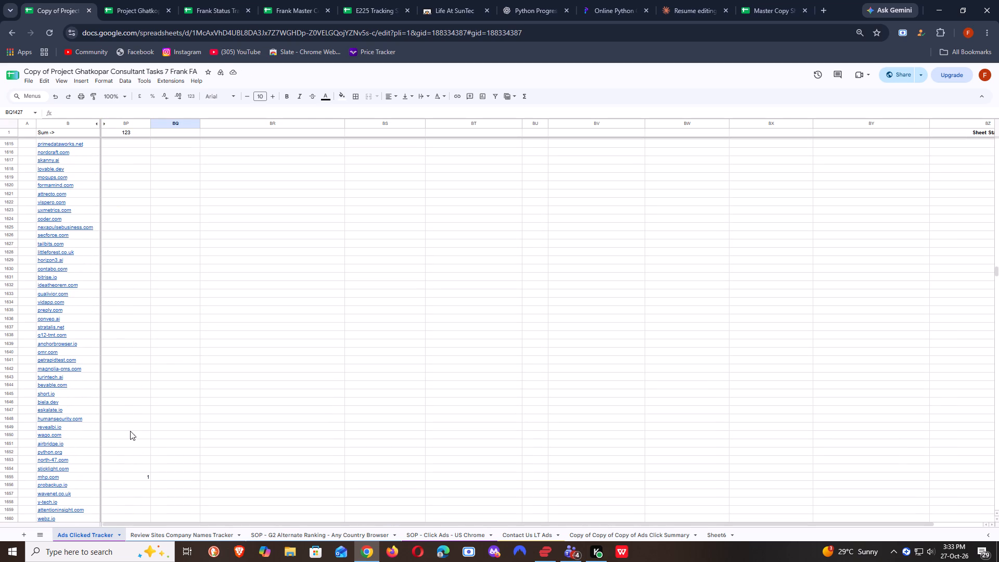
pyautogui.click(126, 452)
pyautogui.press('3')
pyautogui.press('Return')
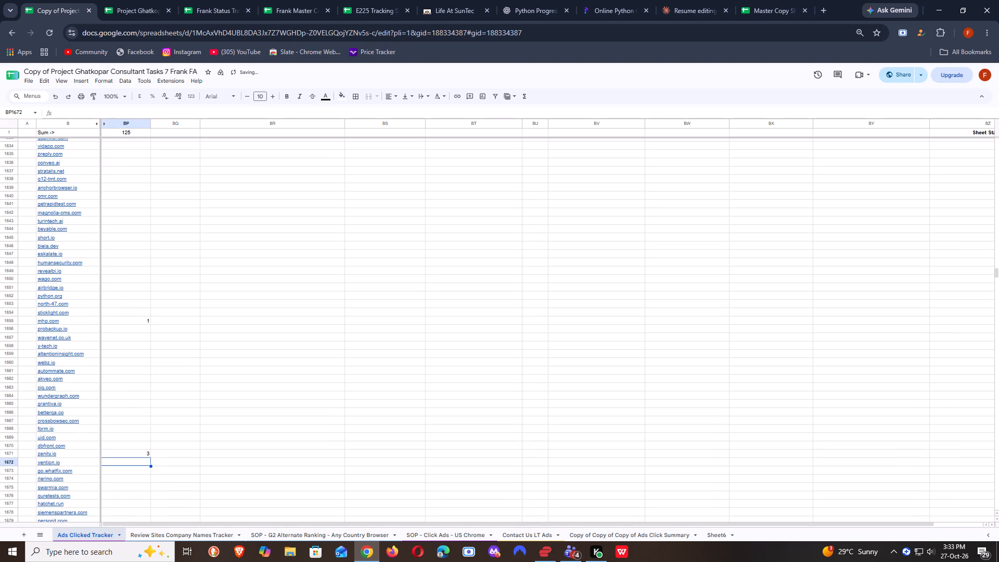
pyautogui.click(130, 328)
pyautogui.click(131, 324)
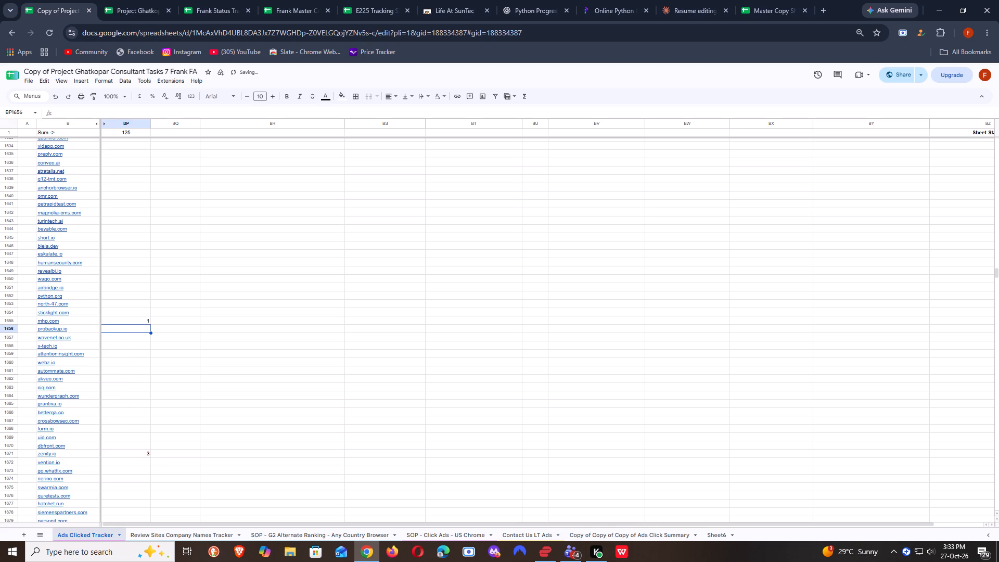
pyautogui.press('1')
pyautogui.press('Return')
# Set the 27-Oct-26 click count on the funnelfox.com row (row 2240) to 2.
pyautogui.scroll(-12, 134, 380)
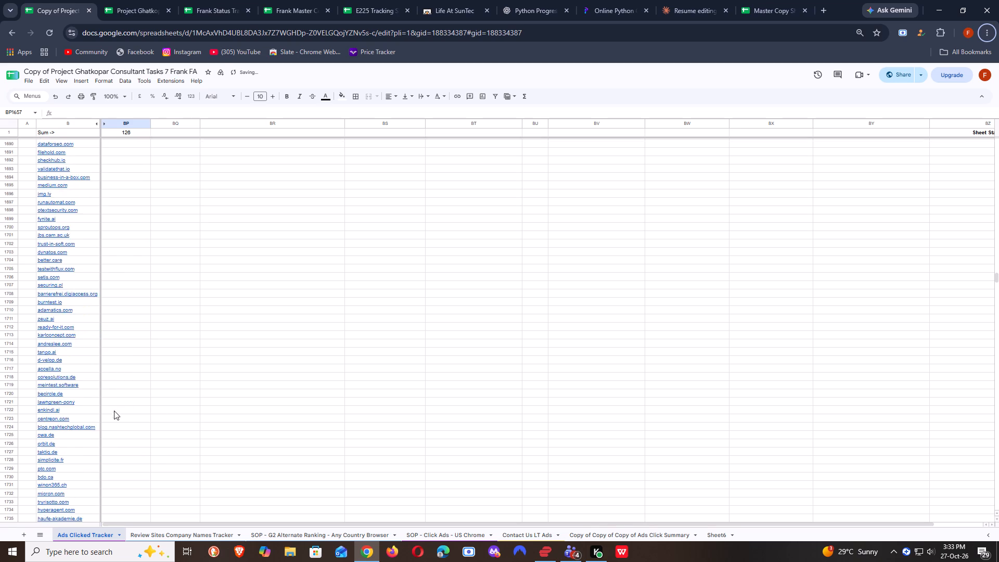
pyautogui.scroll(-20, 114, 411)
pyautogui.scroll(-20, 114, 411)
pyautogui.scroll(-20, 114, 411)
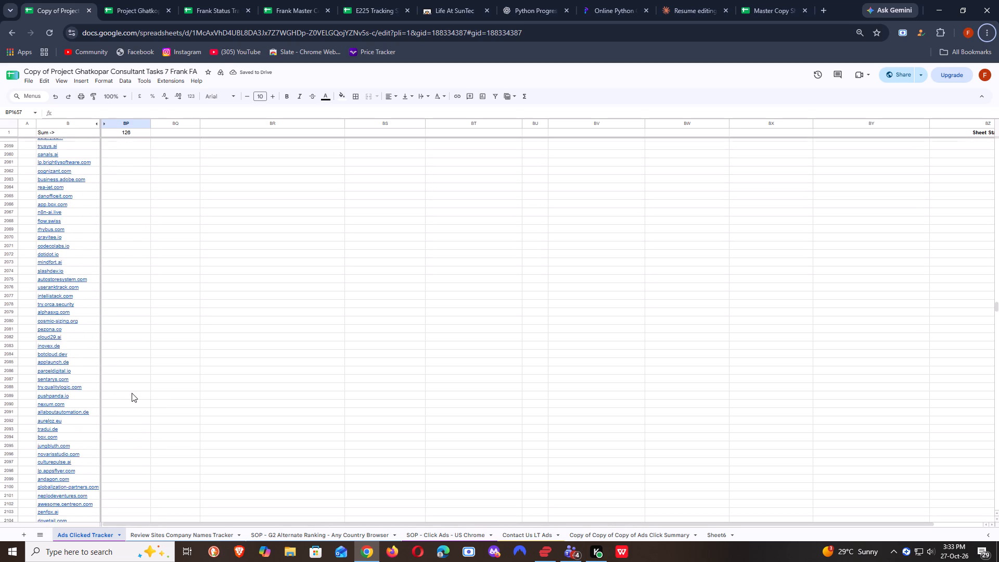
pyautogui.scroll(-19, 132, 393)
pyautogui.click(137, 301)
pyautogui.press('2')
pyautogui.press('Return')
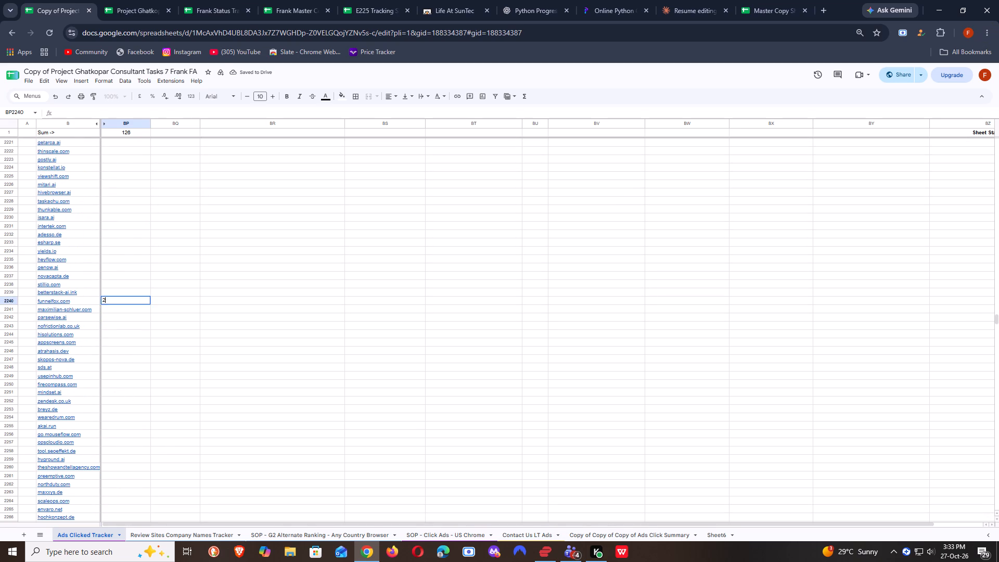
# Set the 27-Oct-26 click count on the flipsidegroup row near the end of the domain list to 2.
pyautogui.scroll(-17, 137, 303)
pyautogui.scroll(1, 140, 330)
pyautogui.scroll(-12, 139, 334)
pyautogui.scroll(2, 139, 335)
pyautogui.scroll(-5, 139, 335)
pyautogui.scroll(2, 139, 335)
pyautogui.scroll(-6, 139, 335)
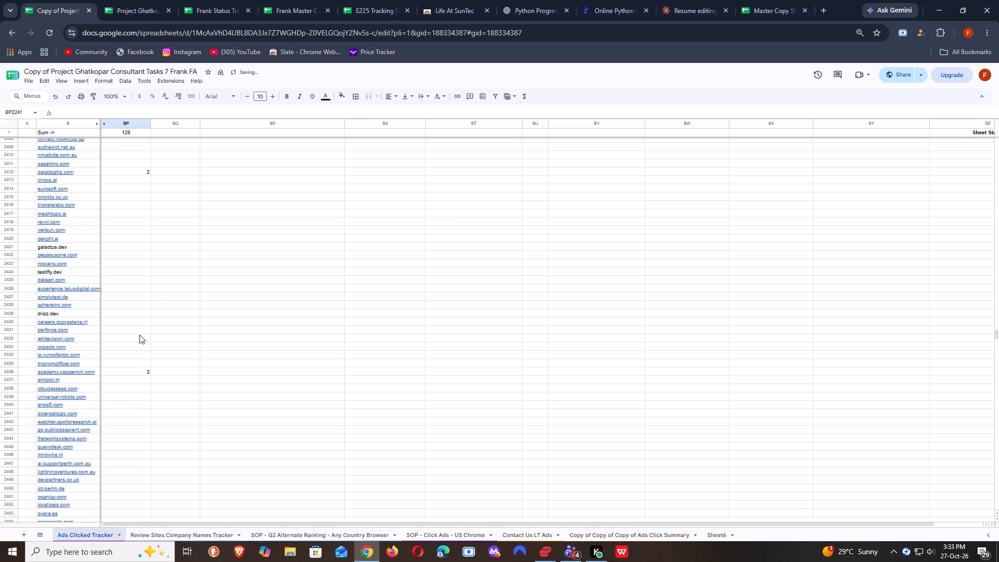
pyautogui.scroll(-5, 139, 335)
pyautogui.scroll(15, 139, 335)
pyautogui.scroll(-4, 129, 329)
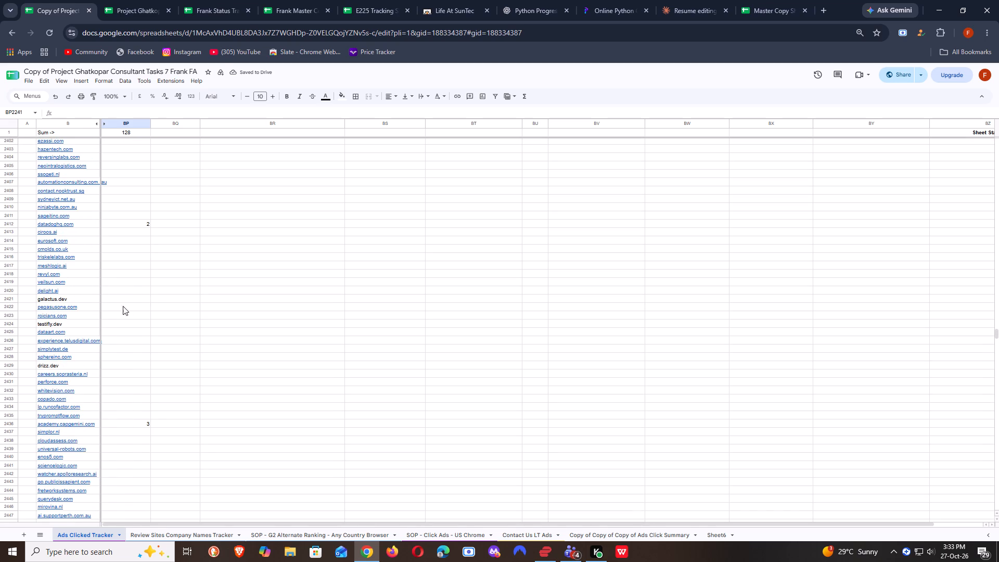
pyautogui.scroll(-7, 123, 342)
pyautogui.scroll(-20, 124, 336)
pyautogui.scroll(-4, 124, 336)
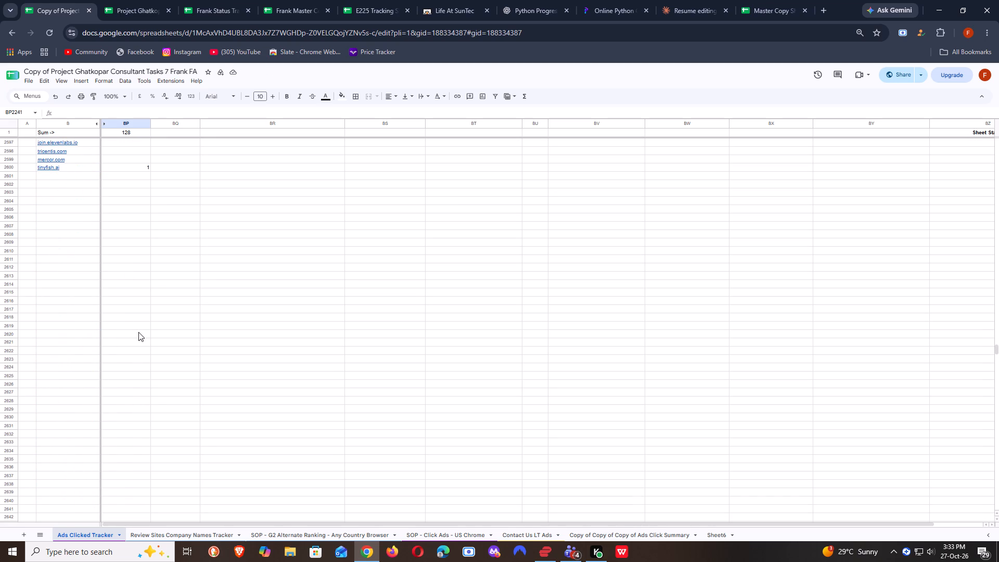
pyautogui.scroll(4, 136, 327)
pyautogui.click(134, 321)
pyautogui.press('2')
pyautogui.press('Return')
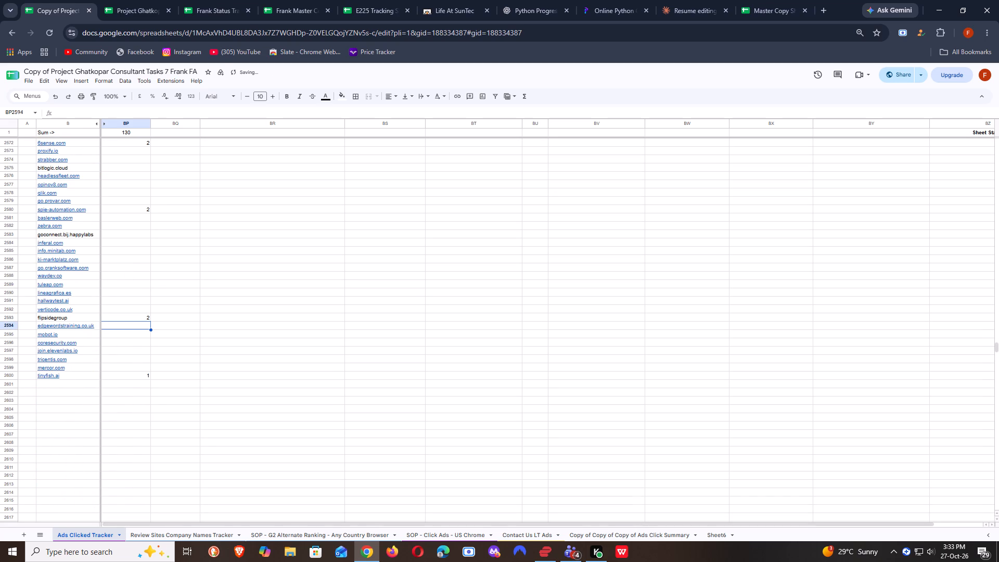
# Set the 27-Oct-26 click count on the coresecurity.com row to 3.
pyautogui.click(137, 343)
pyautogui.press('3')
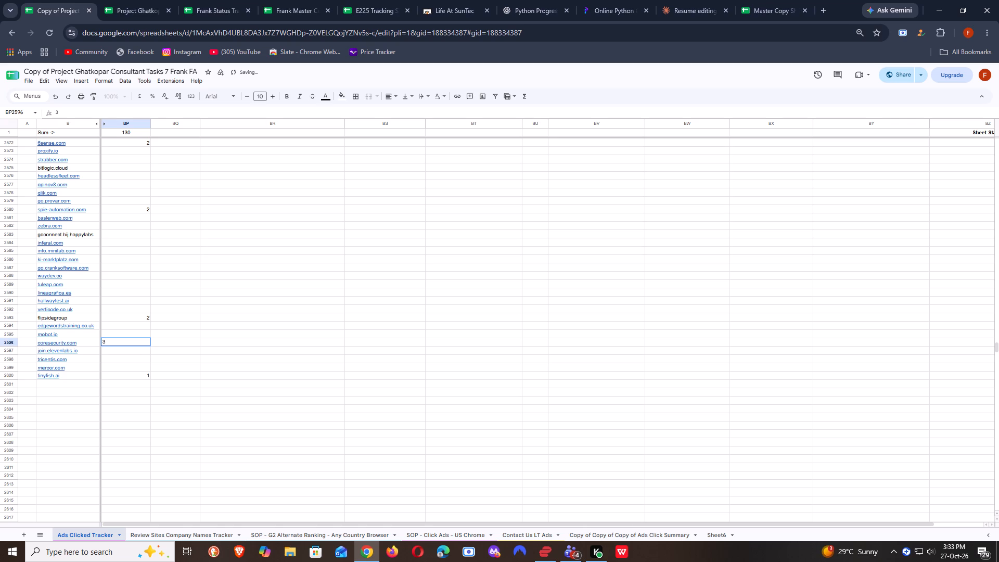
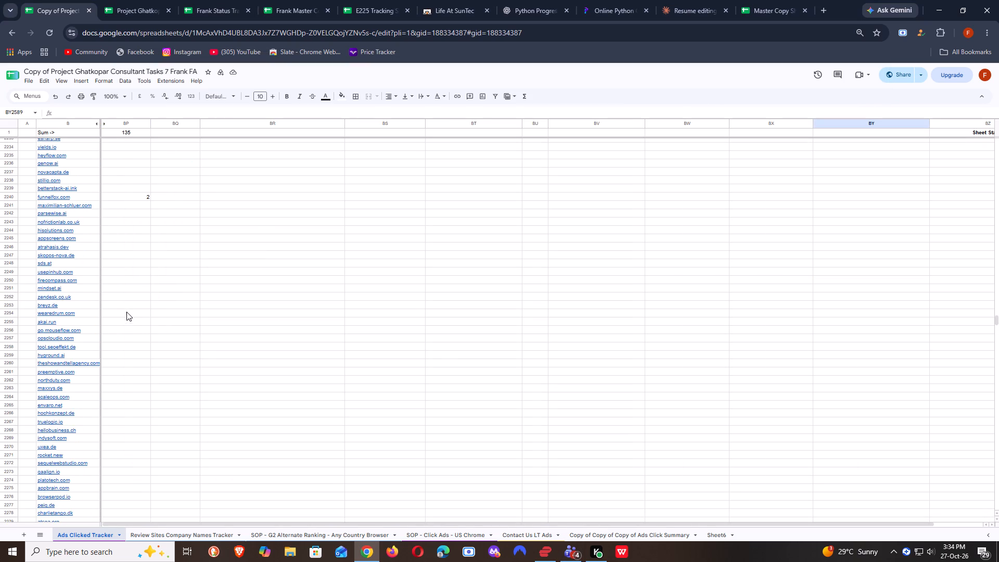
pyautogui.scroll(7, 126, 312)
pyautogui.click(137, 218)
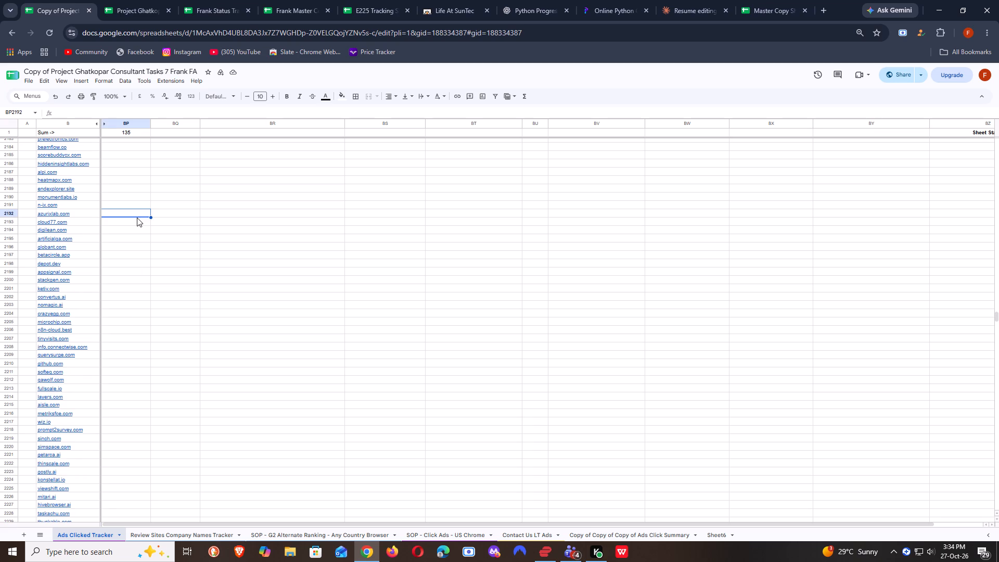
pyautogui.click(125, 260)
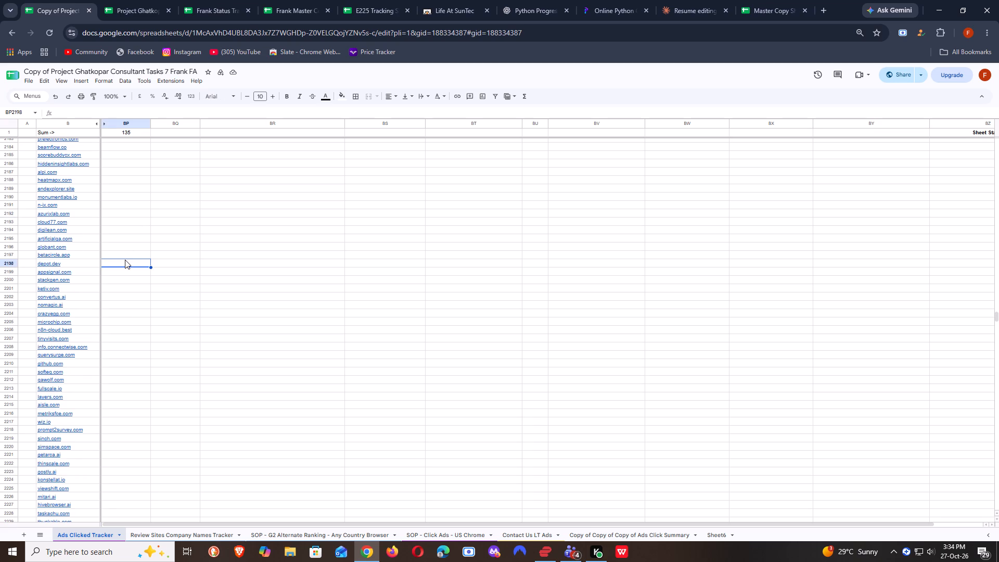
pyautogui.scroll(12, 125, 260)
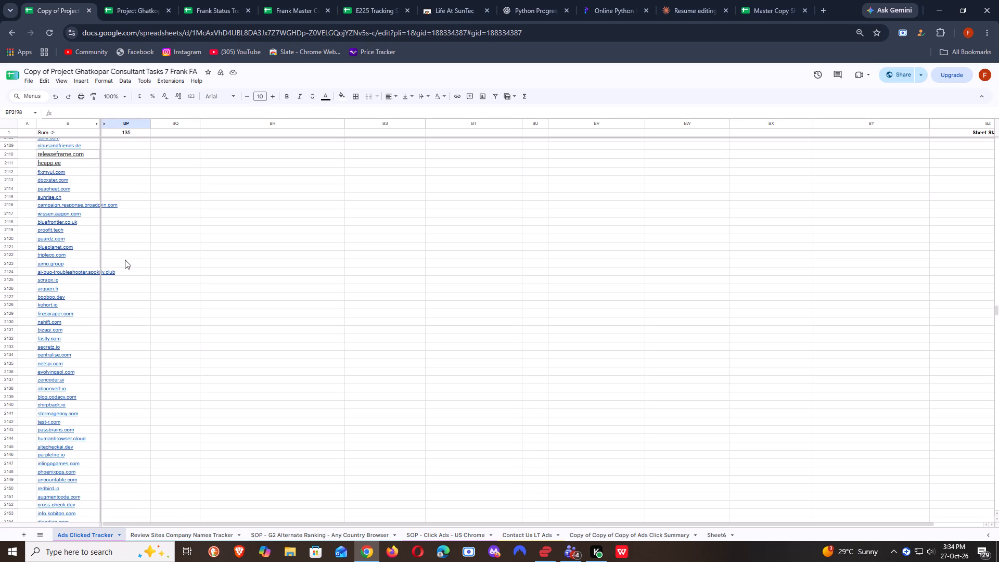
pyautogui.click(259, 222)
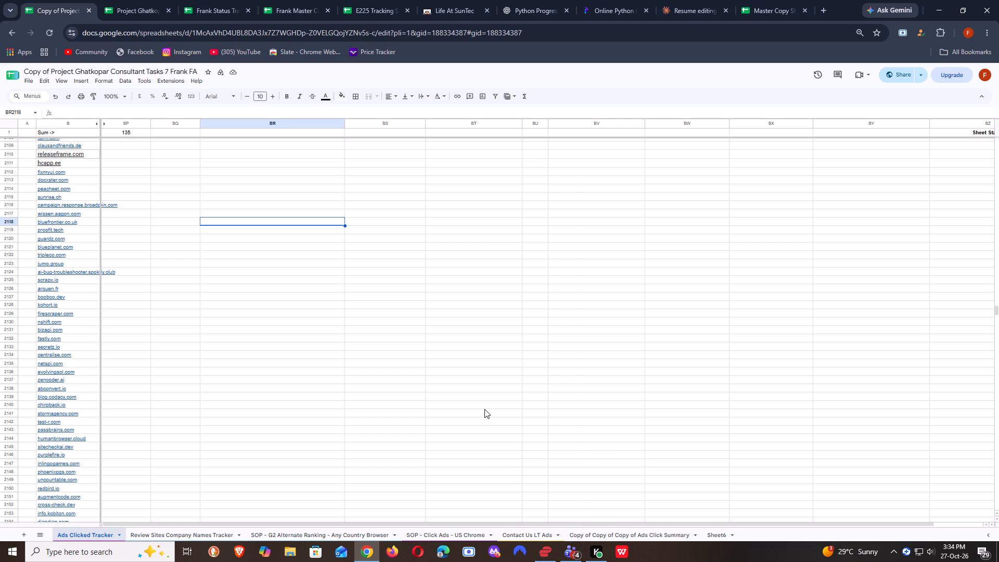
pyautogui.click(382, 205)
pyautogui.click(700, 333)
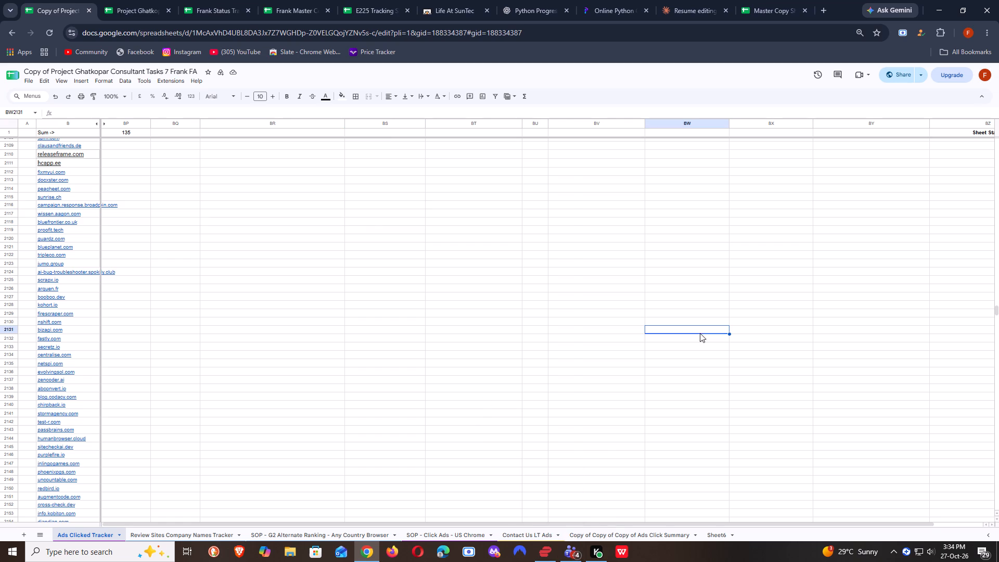
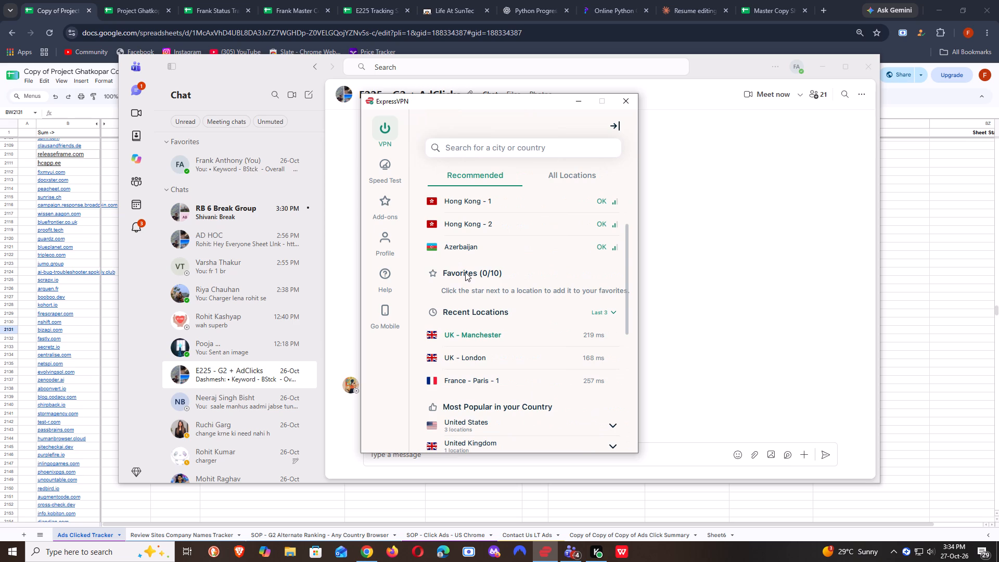
# Start a search for a city or country among the ExpressVPN locations.
pyautogui.click(455, 151)
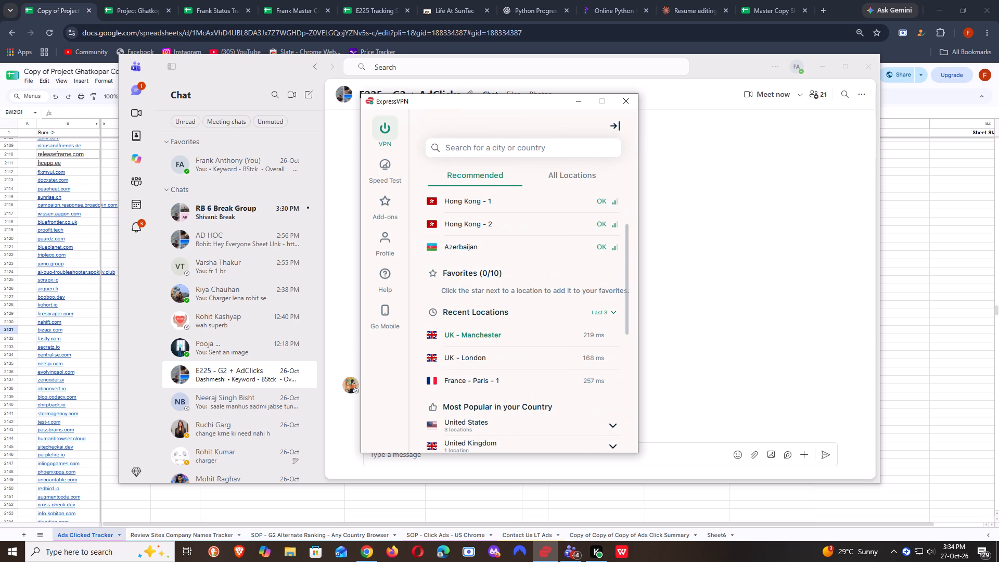
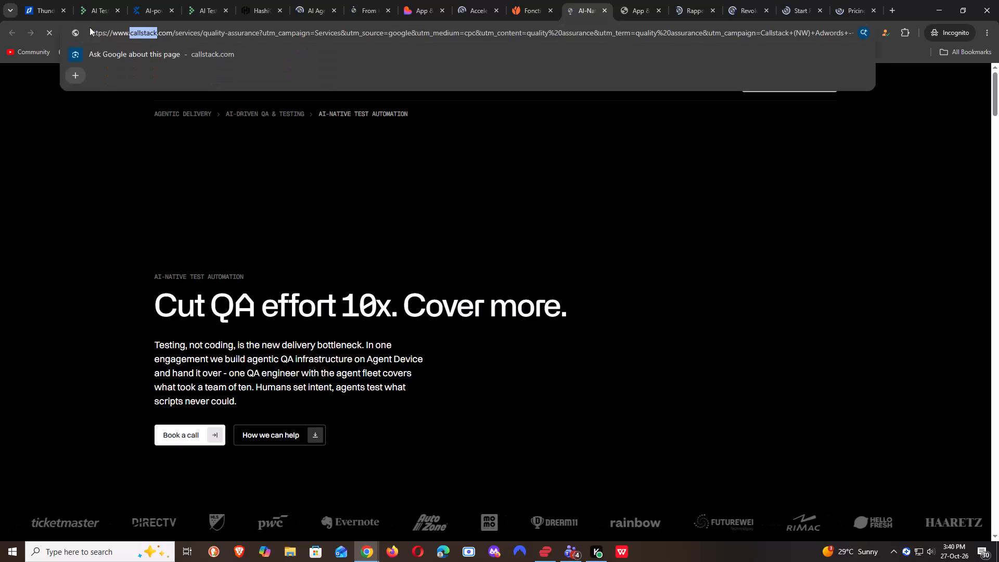
# Find callstack in the Ads Clicked Tracker and enter 1 for callstack.com in the 27-Oct-26 column.
pyautogui.hotkey('alt', 'Tab')
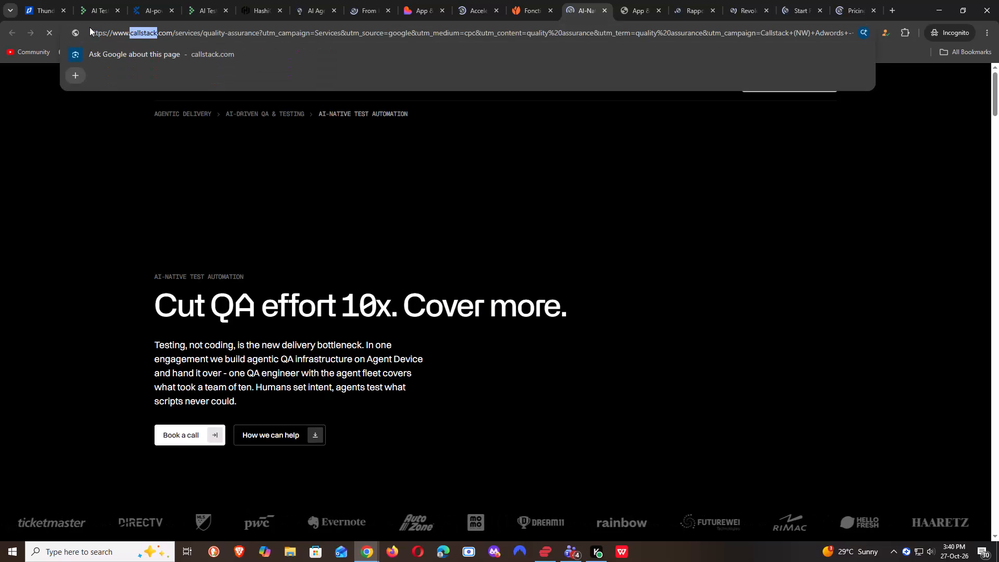
pyautogui.hotkey('ctrl', 'f')
pyautogui.hotkey('ctrl', 'v')
pyautogui.click(125, 144)
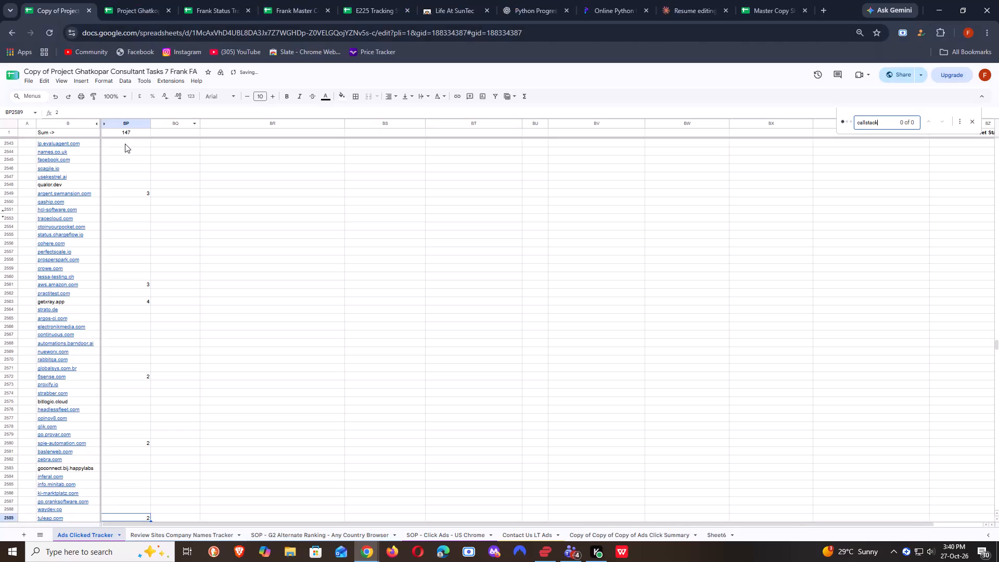
pyautogui.click(125, 144)
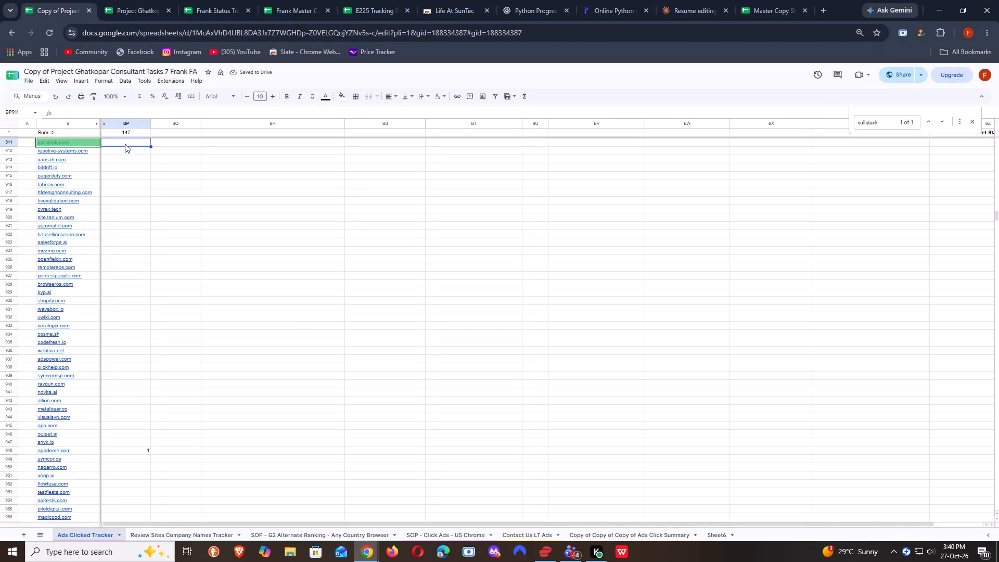
pyautogui.press('1')
pyautogui.press('Return')
pyautogui.hotkey('alt', 'Tab')
# Copy the lovable domain name from its ad page, find it in the tracker and set its 27-Oct-26 count to 2.
pyautogui.click(637, 0)
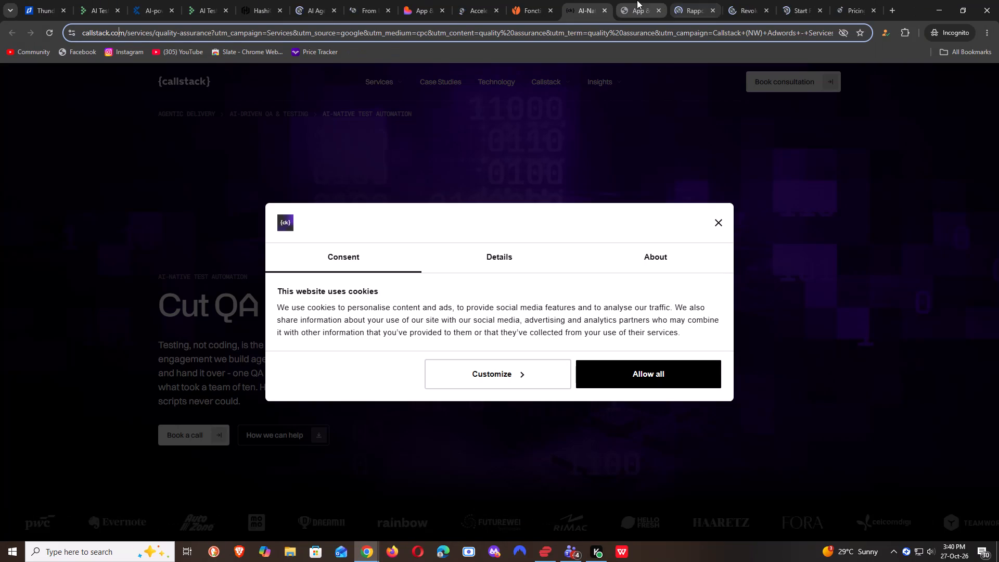
pyautogui.doubleClick(92, 34)
pyautogui.hotkey('ctrl', 'c')
pyautogui.hotkey('alt', 'Tab')
pyautogui.hotkey('ctrl', 'f')
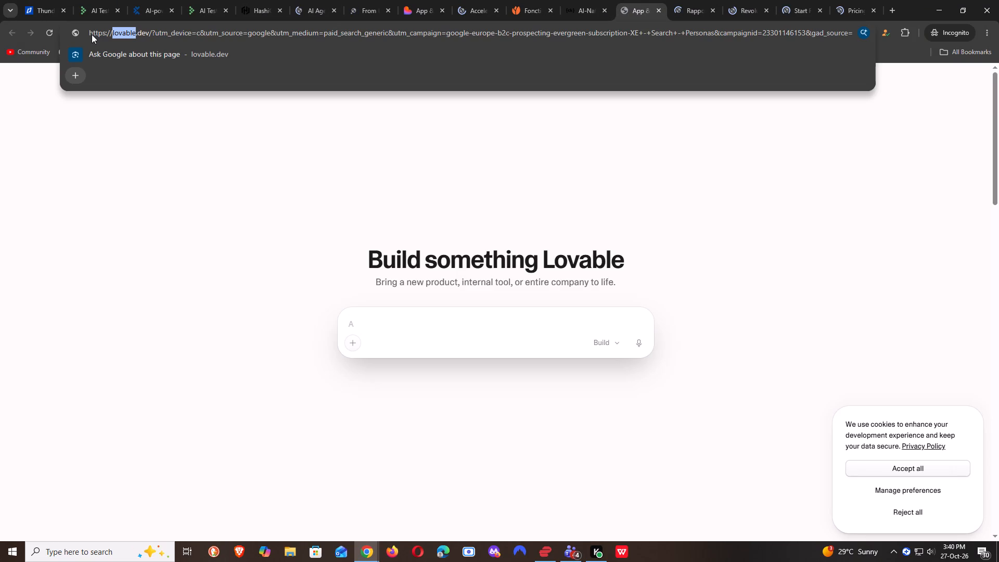
pyautogui.hotkey('ctrl', 'v')
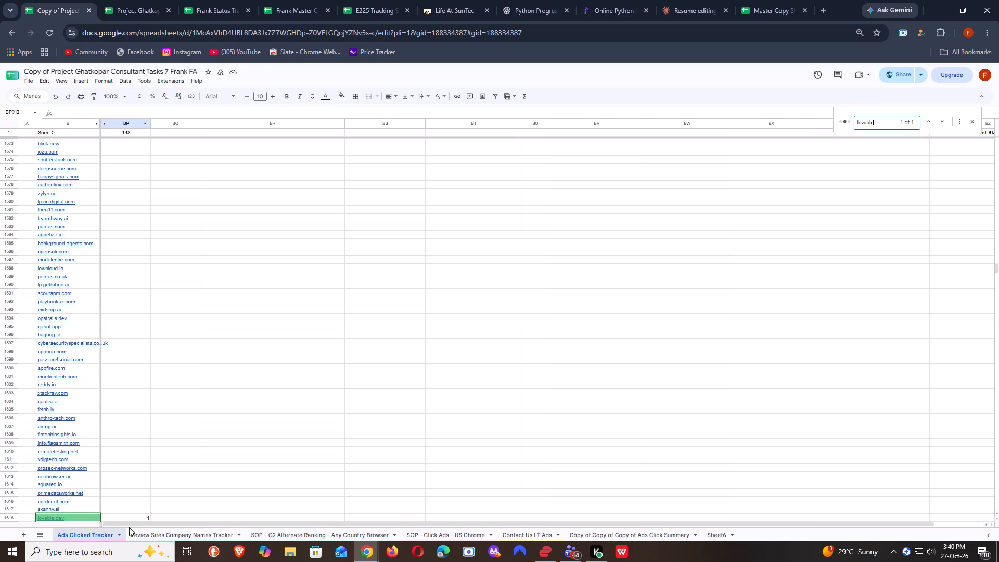
pyautogui.click(131, 516)
pyautogui.press('2')
pyautogui.hotkey('alt', 'Return')
pyautogui.hotkey('alt', 'Tab')
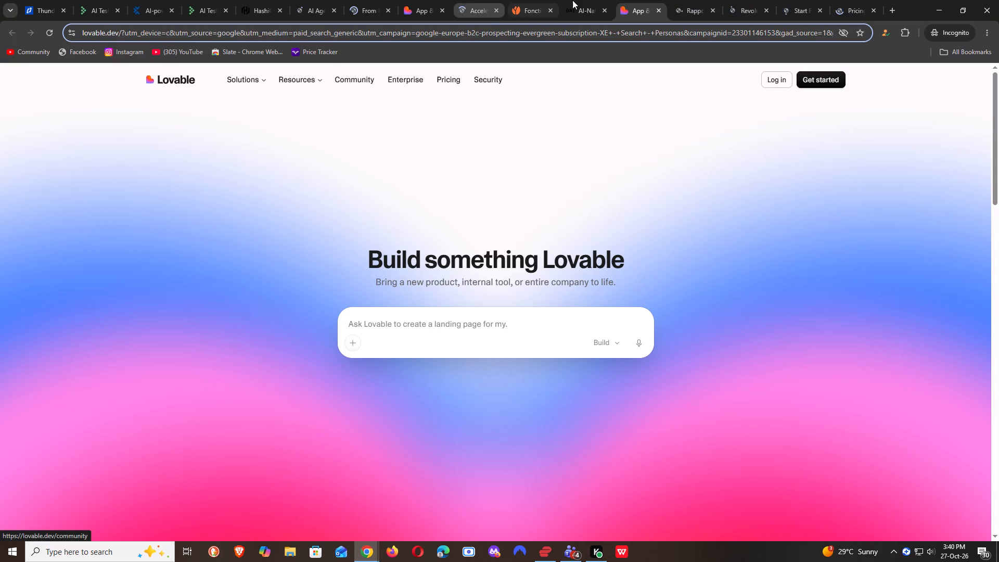
# Copy the uipath domain name from its ad page, find it in the tracker and enter 1 in the labs.uipath.com row.
pyautogui.click(712, 0)
pyautogui.click(85, 33)
pyautogui.click(88, 32)
pyautogui.hotkey('ctrl', 'c')
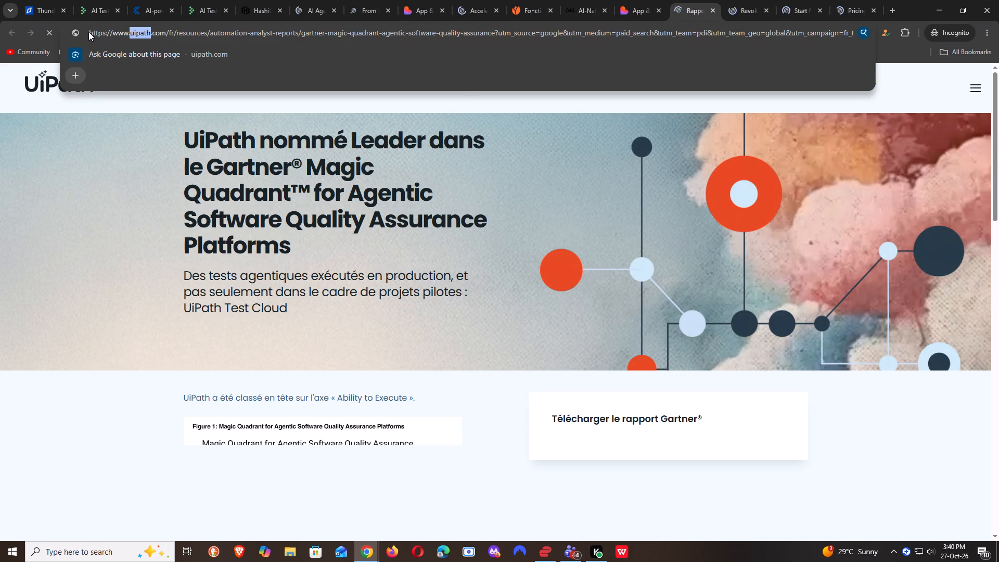
pyautogui.hotkey('alt', 'Tab')
pyautogui.hotkey('ctrl', 'f')
pyautogui.hotkey('ctrl', 'v')
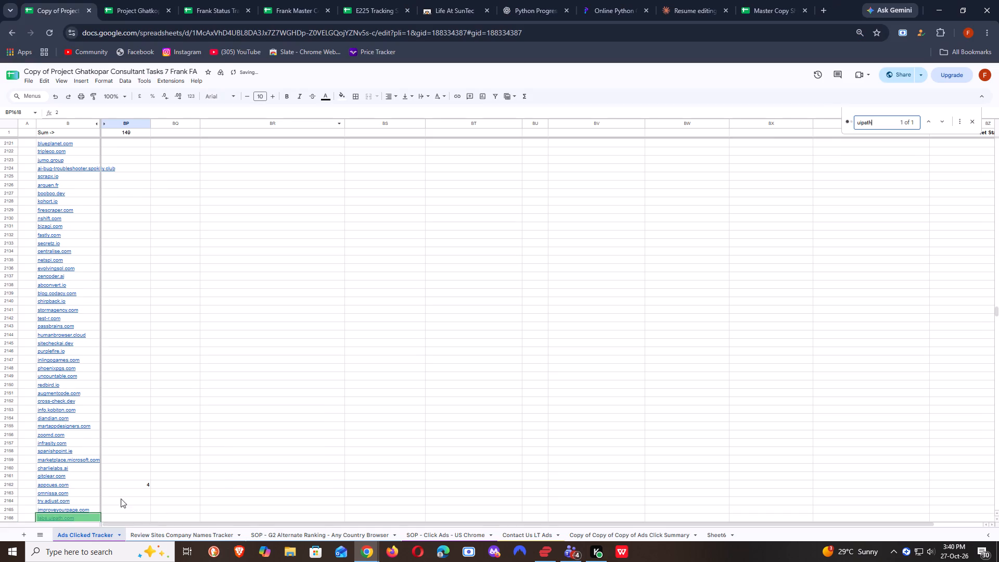
pyautogui.click(124, 515)
pyautogui.press('1')
pyautogui.hotkey('alt', 'Return')
pyautogui.hotkey('alt', 'Tab')
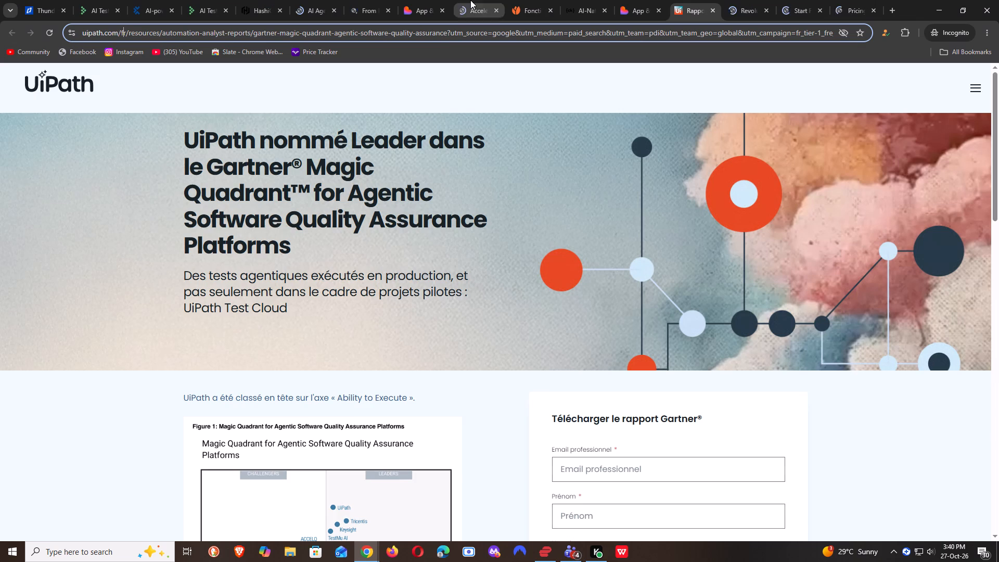
# Copy the atlassian domain name from its ad page, find it in the tracker and set the atlassian.com count to 4.
pyautogui.click(760, 0)
pyautogui.doubleClick(89, 27)
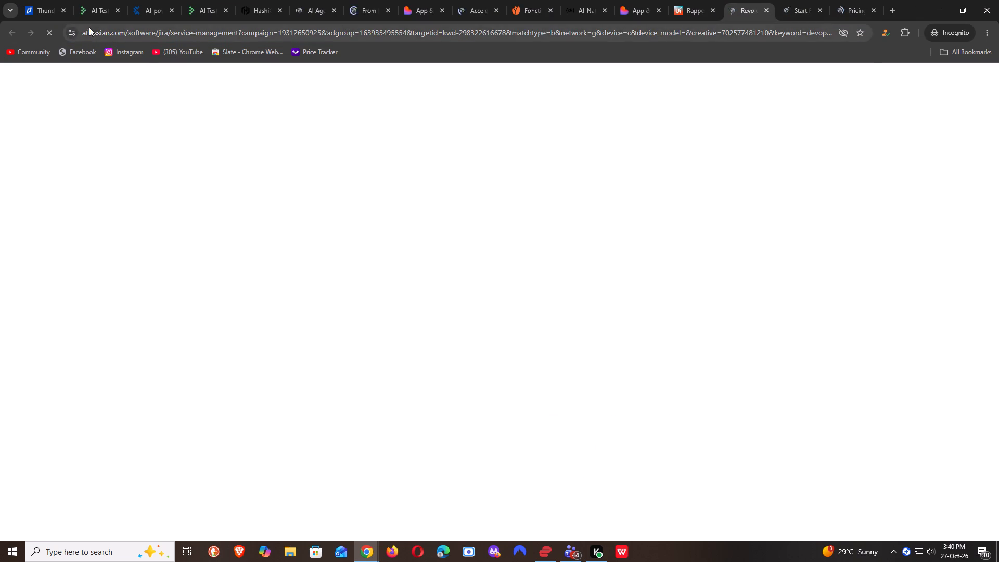
pyautogui.hotkey('ctrl', 'c')
pyautogui.hotkey('alt', 'Tab')
pyautogui.hotkey('ctrl', 'f')
pyautogui.hotkey('ctrl', 'v')
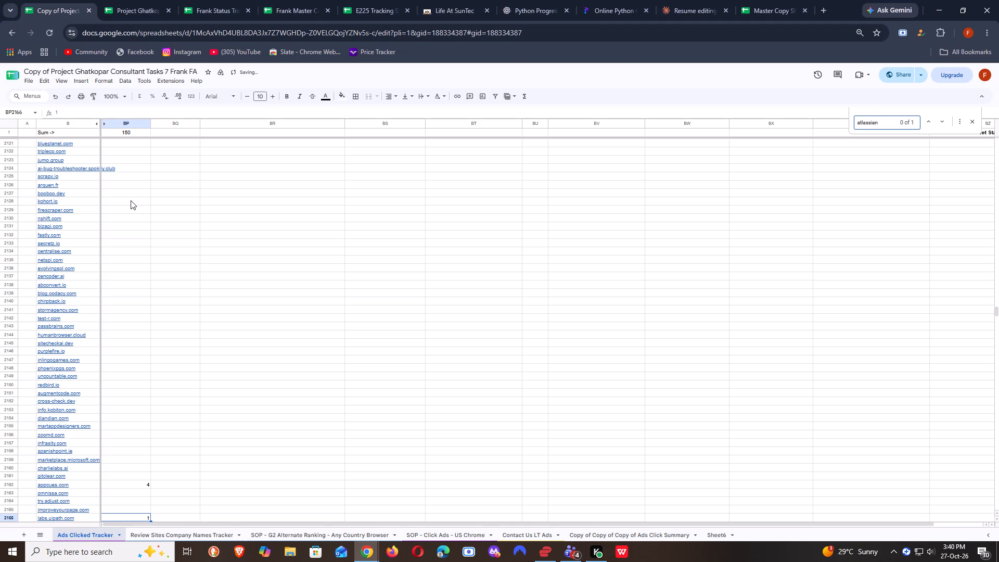
pyautogui.click(120, 147)
pyautogui.click(120, 147)
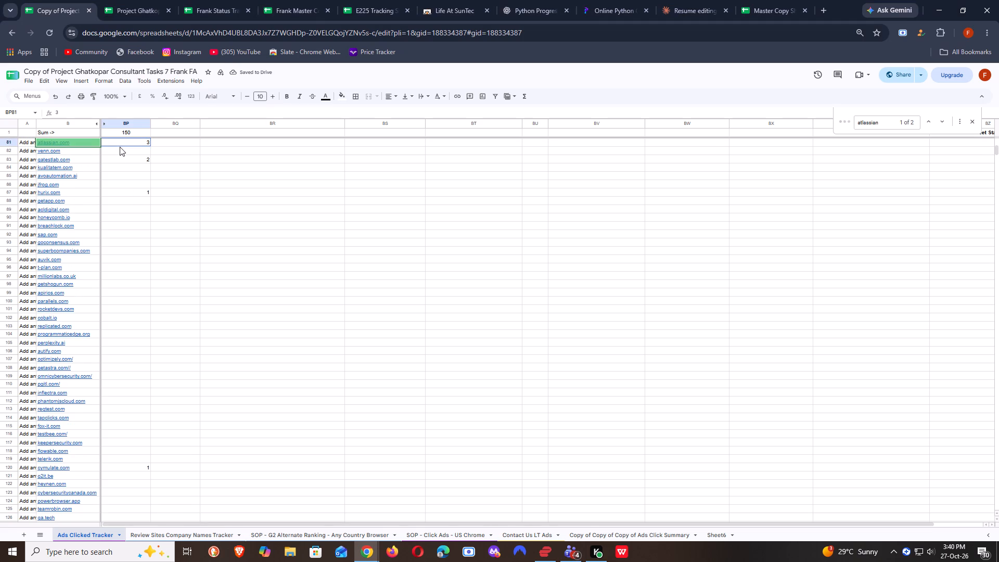
pyautogui.hotkey('alt', 'Return')
pyautogui.hotkey('alt', '4')
pyautogui.hotkey('alt', 'Tab')
pyautogui.hotkey('alt', 'Tab')
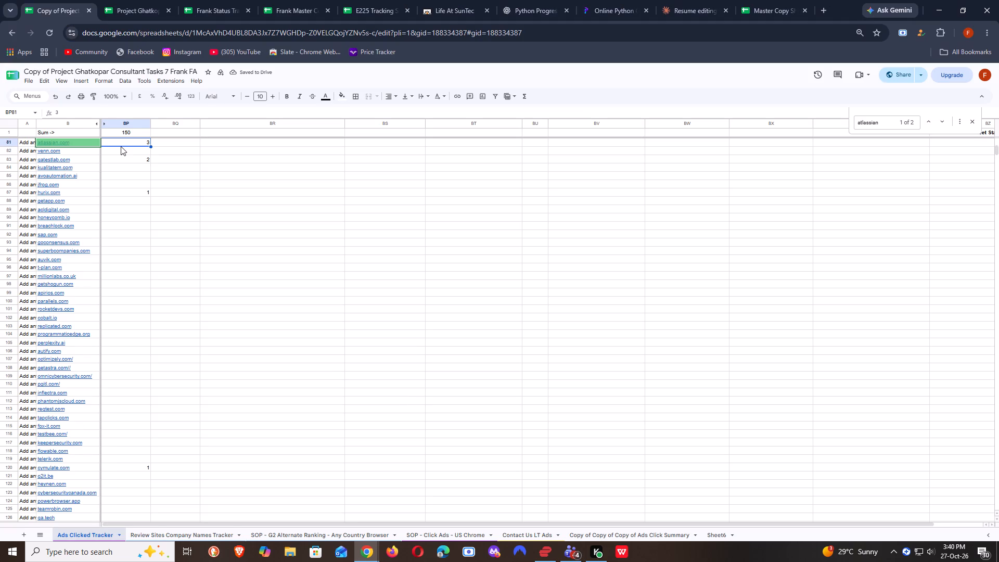
pyautogui.click(121, 146)
pyautogui.press('4')
pyautogui.hotkey('alt', 'Return')
pyautogui.hotkey('alt', 'Tab')
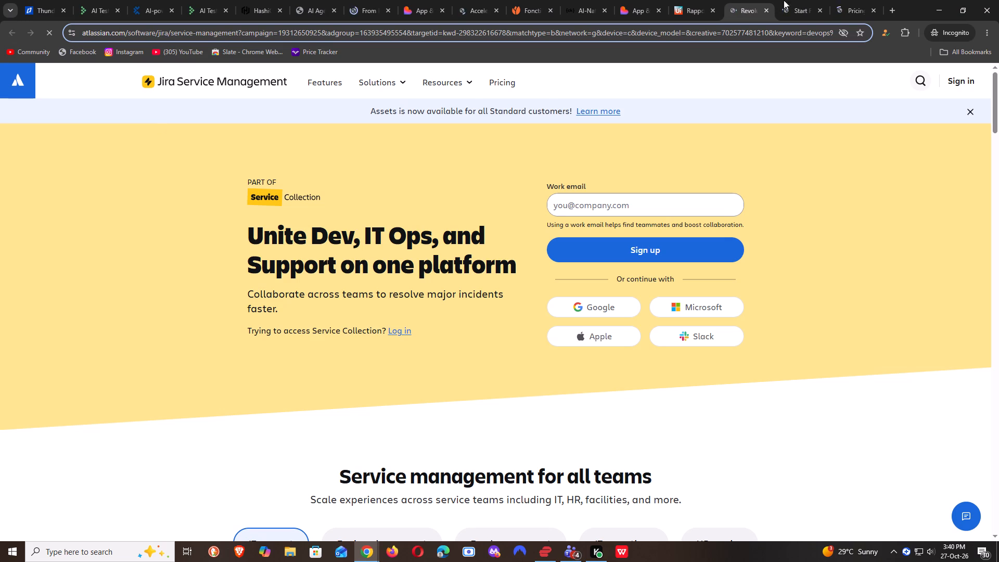
# Copy the jfrog domain name from its ad page, find it in the tracker and enter 2 for jfrog.com.
pyautogui.click(795, 0)
pyautogui.doubleClick(89, 29)
pyautogui.hotkey('ctrl', 'c')
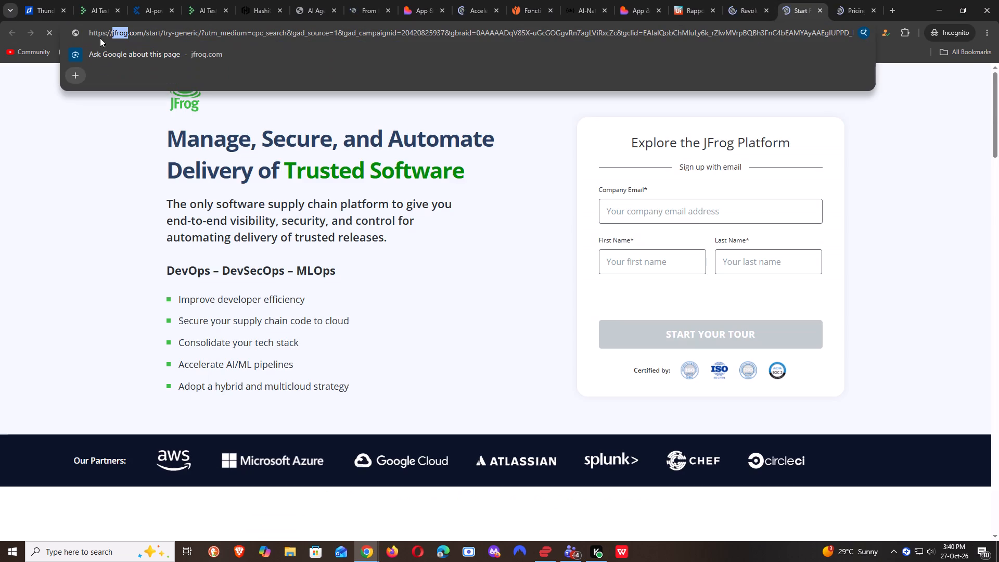
pyautogui.hotkey('alt', 'Tab')
pyautogui.hotkey('ctrl', 'f')
pyautogui.hotkey('ctrl', 'v')
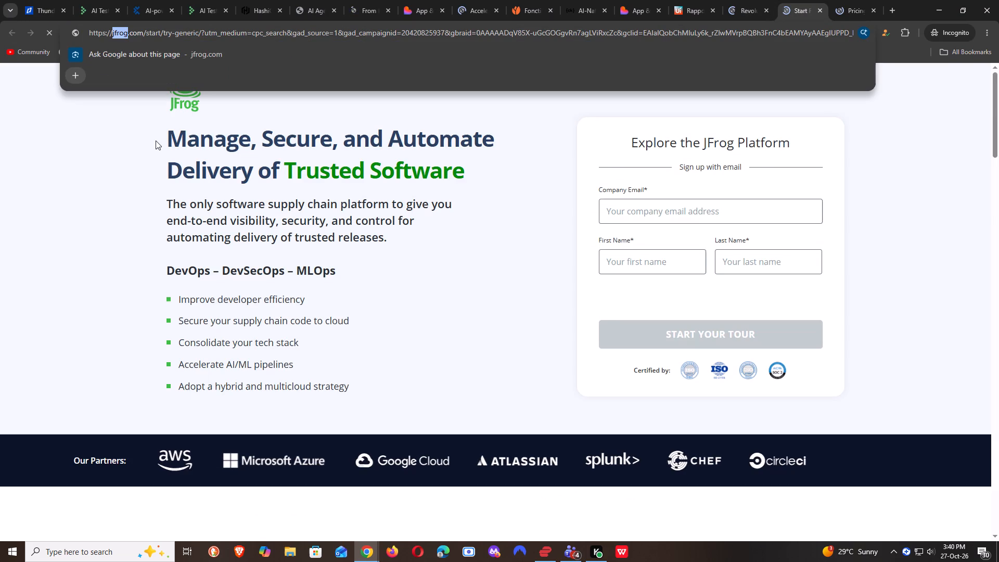
pyautogui.click(112, 186)
pyautogui.press('2')
pyautogui.hotkey('alt', 'Return')
pyautogui.hotkey('alt', 'Tab')
# Copy the marker domain name from the Pricing ad page, find it in the tracker and enter 3 for marker.io.
pyautogui.click(853, 0)
pyautogui.doubleClick(103, 30)
pyautogui.hotkey('ctrl', 'c')
pyautogui.hotkey('alt', 'Tab')
pyautogui.hotkey('ctrl', 'f')
pyautogui.hotkey('ctrl', 'v')
pyautogui.click(132, 514)
pyautogui.press('3')
pyautogui.hotkey('alt', 'Return')
pyautogui.hotkey('alt', 'Tab')
# Enter 2 for slalom.com in the 27-Oct-26 column of the Ads Clicked Tracker.
pyautogui.hotkey('alt', 'Tab')
pyautogui.click(338, 309)
pyautogui.scroll(19, 323, 366)
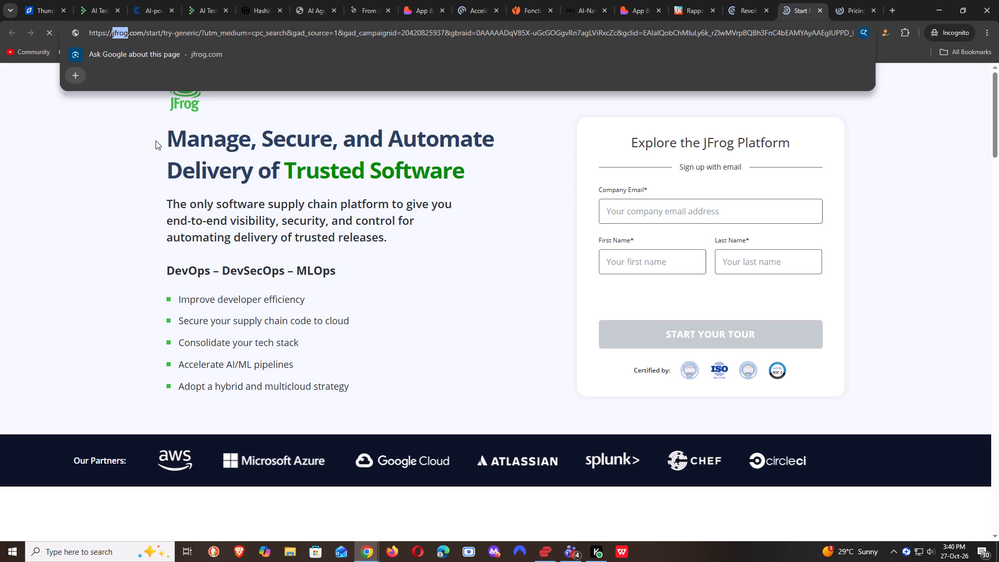
pyautogui.click(139, 232)
pyautogui.press('2')
pyautogui.press('Return')
pyautogui.hotkey('alt', 'Tab')
pyautogui.hotkey('alt', 'Tab')
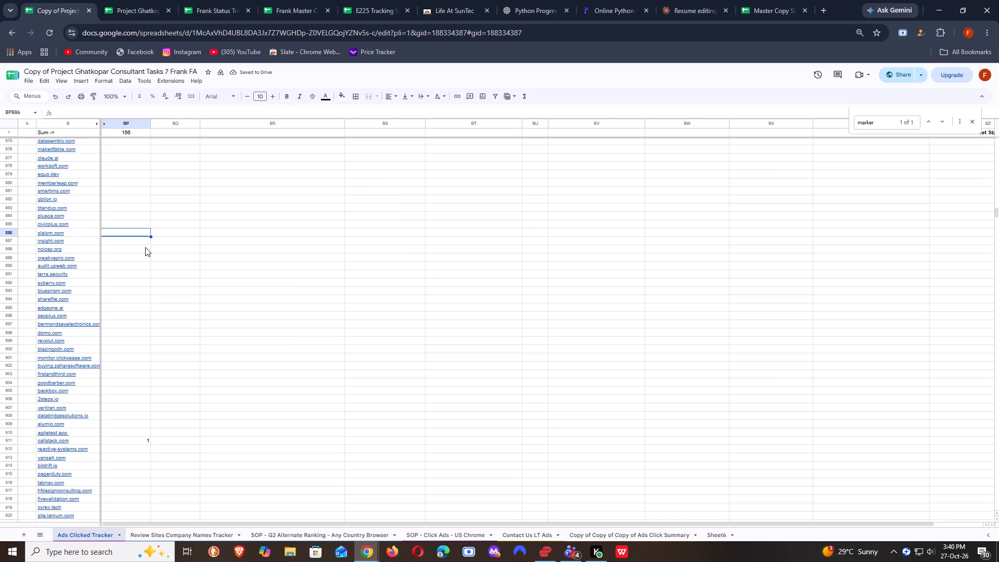
pyautogui.scroll(2, 204, 256)
pyautogui.click(204, 256)
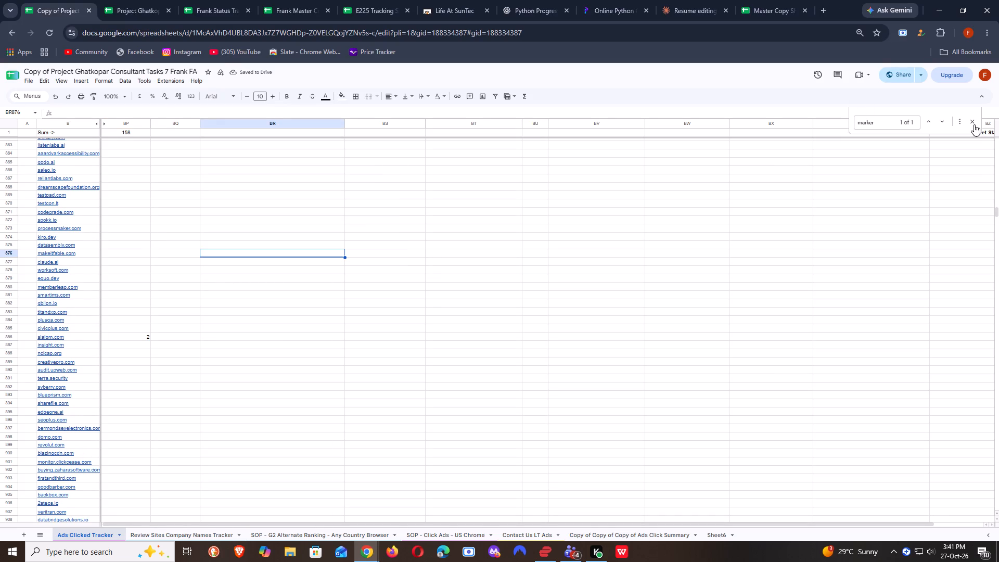
# Close the search and review the keyword tables at the top of the Ads Clicked Tracker sheet.
pyautogui.click(970, 122)
pyautogui.moveTo(998, 223); pyautogui.dragTo(984, 0)
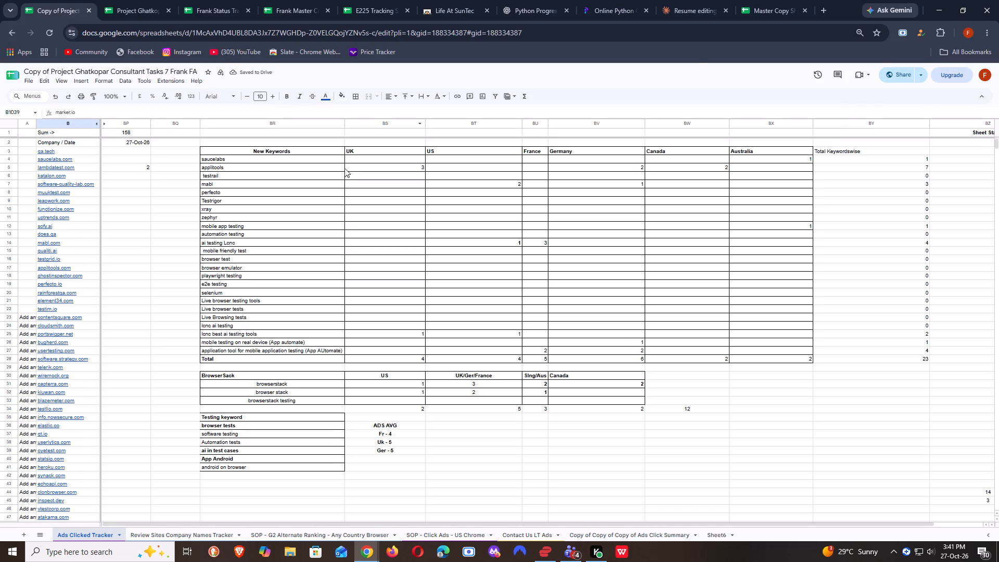
pyautogui.click(176, 203)
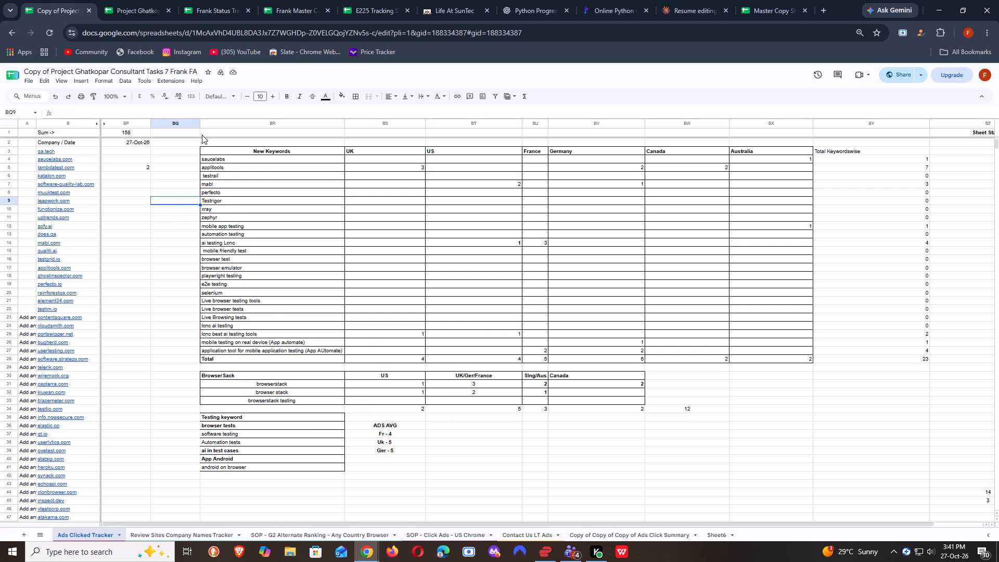
# Switch to the Frank Status Tracker new 1 spreadsheet and open its Fill Details sheet.
pyautogui.click(222, 0)
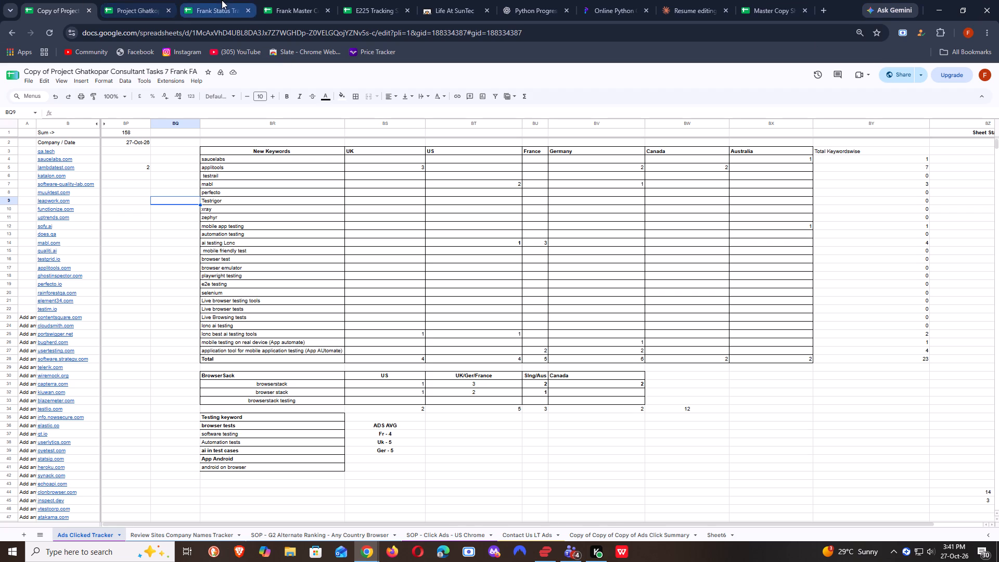
pyautogui.click(139, 0)
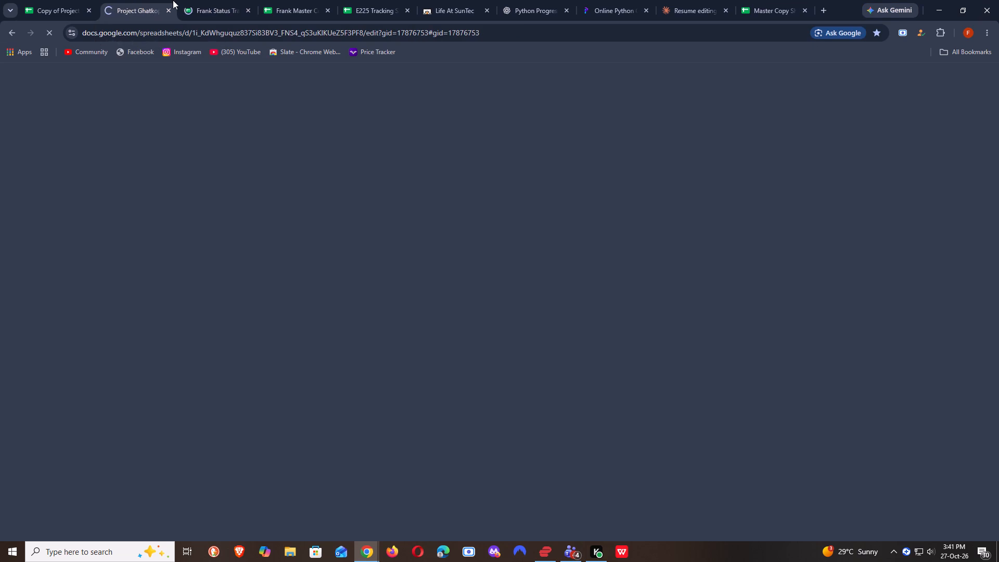
pyautogui.click(173, 0)
pyautogui.click(188, 0)
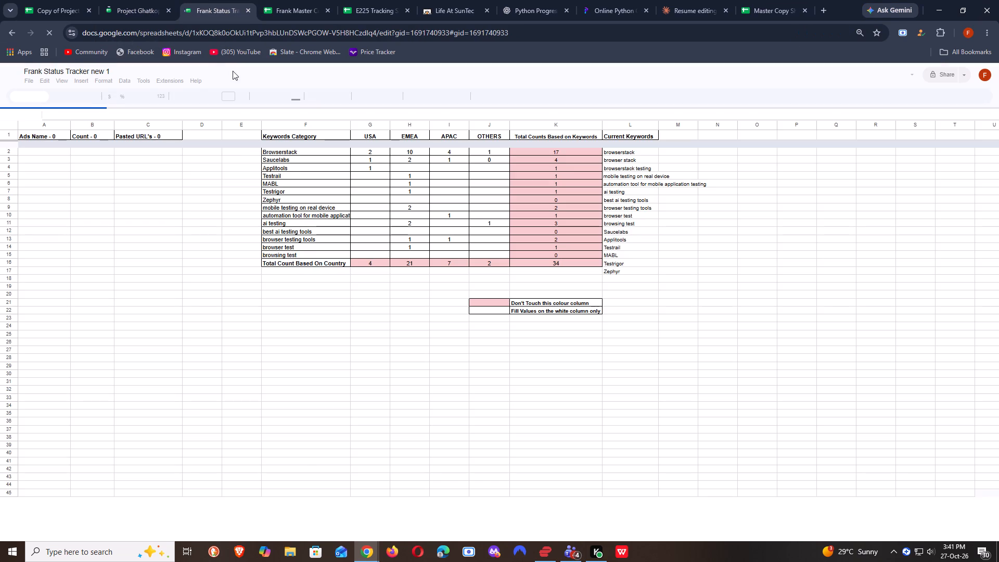
pyautogui.click(202, 1)
pyautogui.click(194, 371)
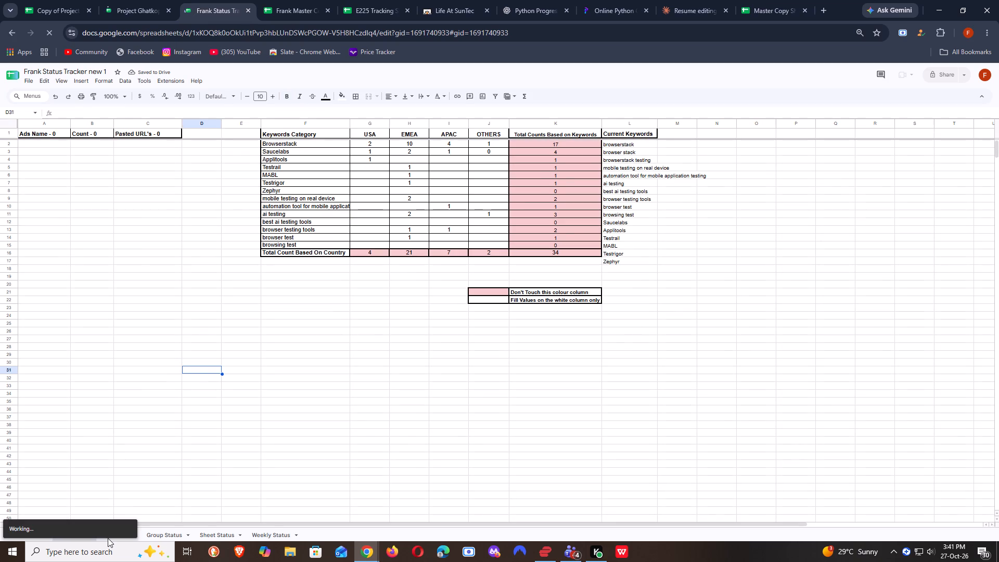
pyautogui.click(108, 538)
pyautogui.click(232, 440)
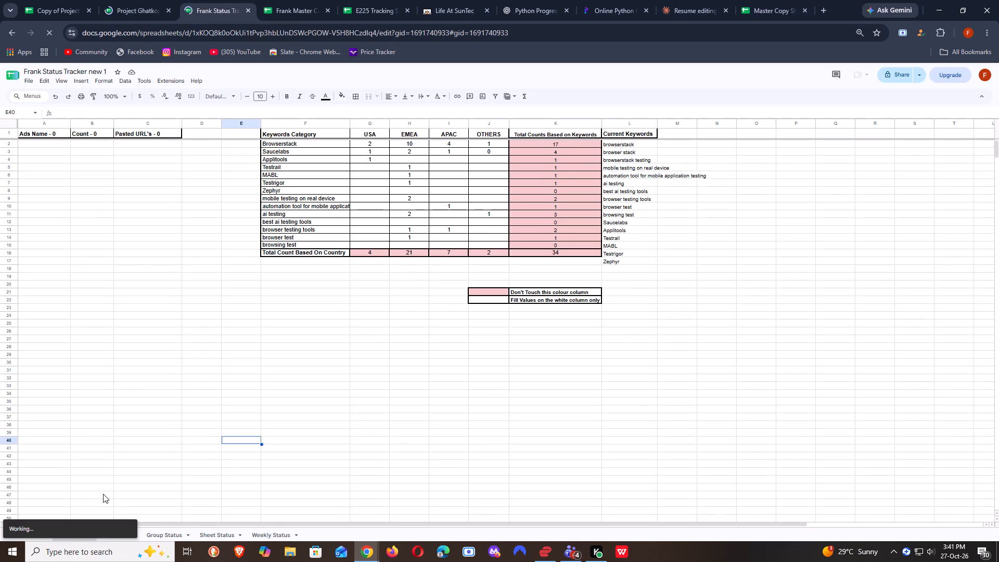
pyautogui.click(140, 366)
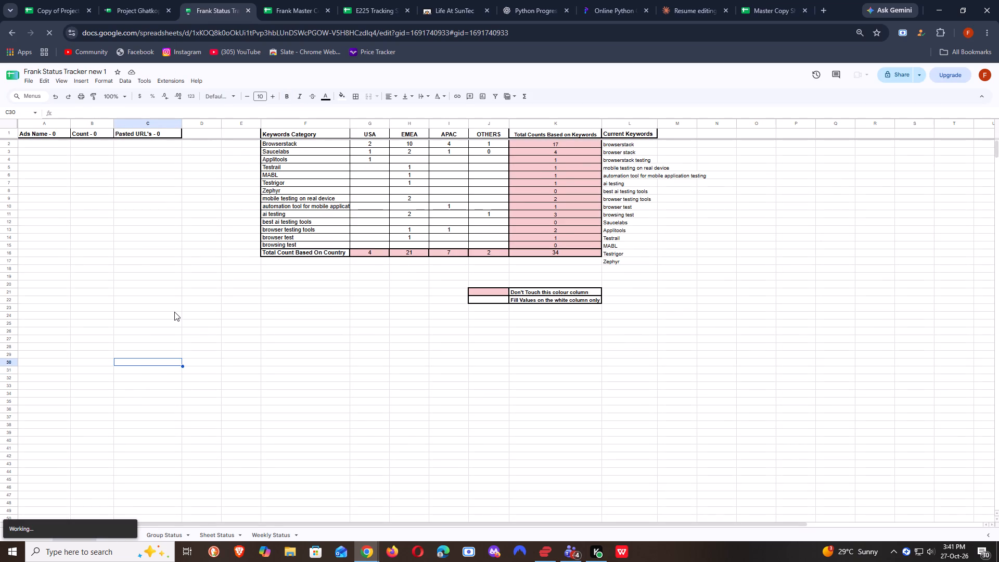
pyautogui.click(190, 445)
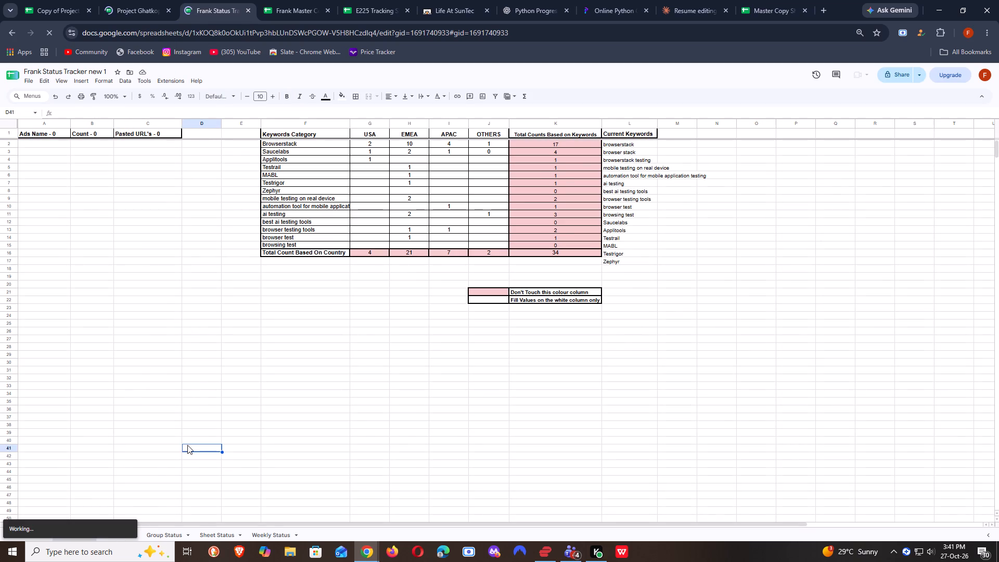
pyautogui.click(111, 536)
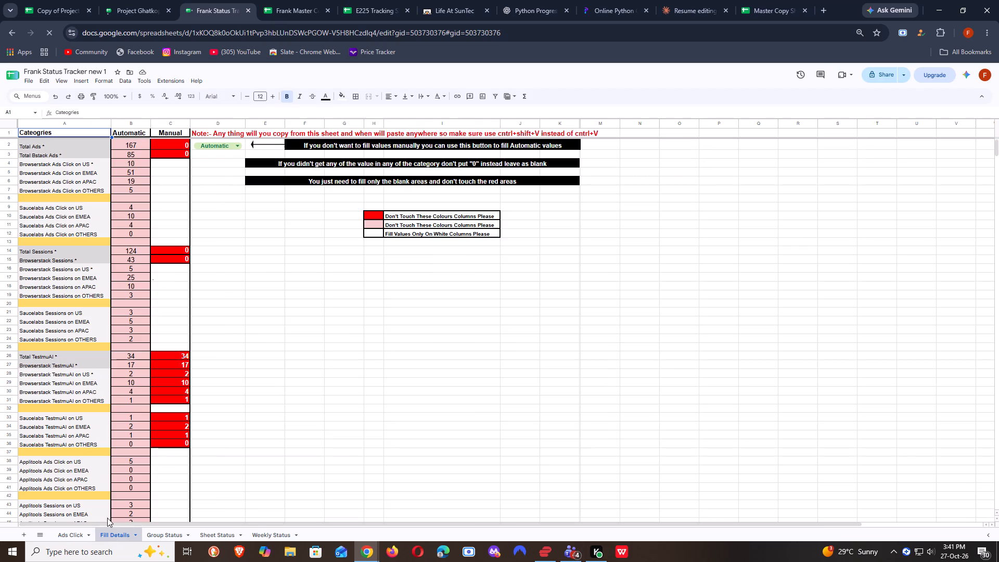
# Look through the Fill Details and Ads Click sheets of the status tracker, finishing at the Ads Click keyword table.
pyautogui.scroll(4, 159, 282)
pyautogui.click(241, 282)
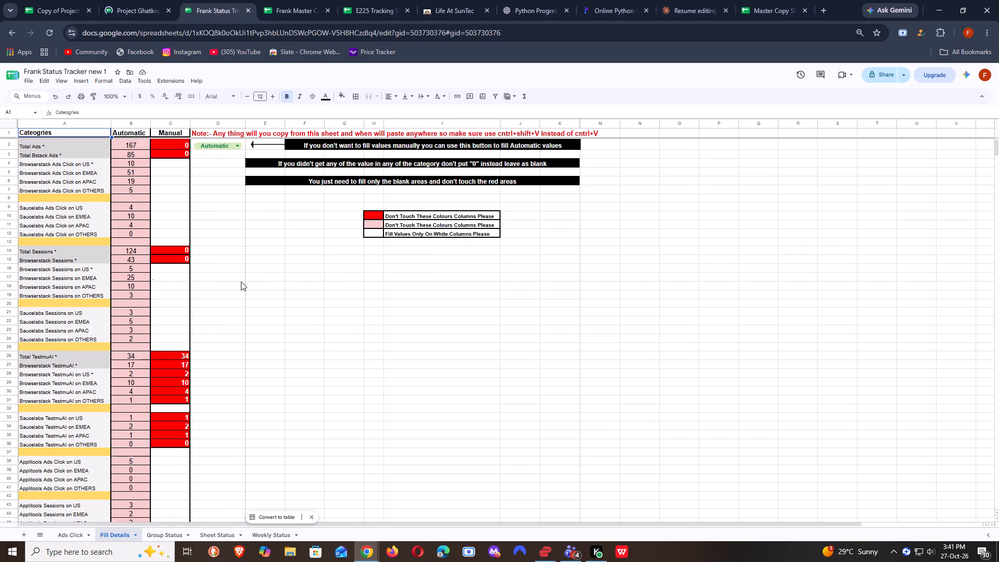
pyautogui.click(72, 531)
pyautogui.click(156, 533)
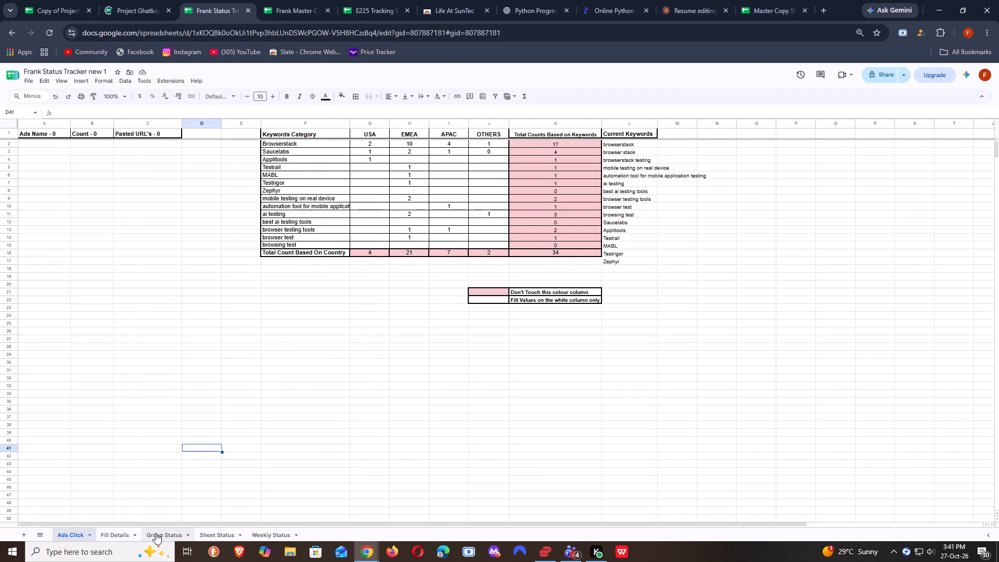
pyautogui.click(110, 535)
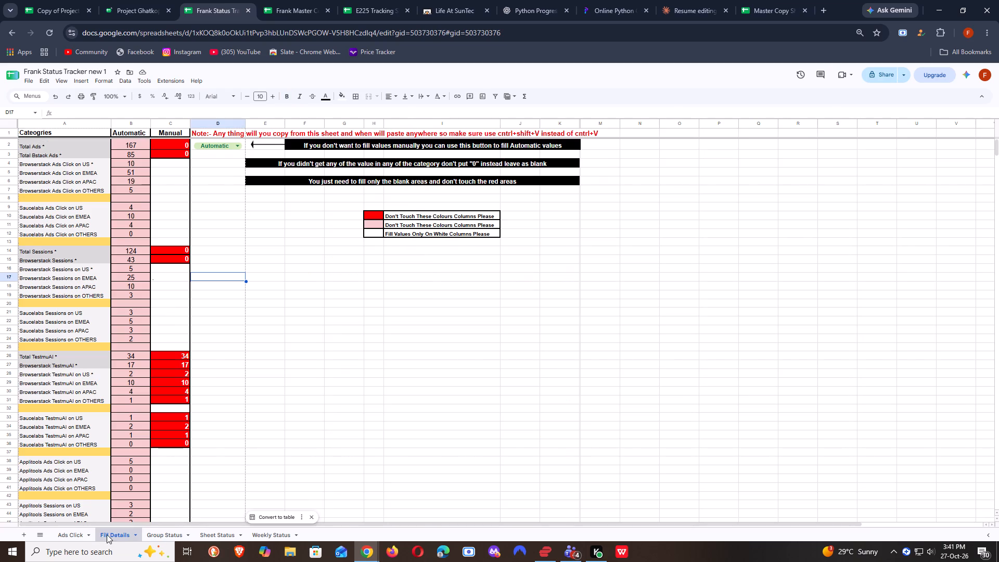
pyautogui.click(71, 532)
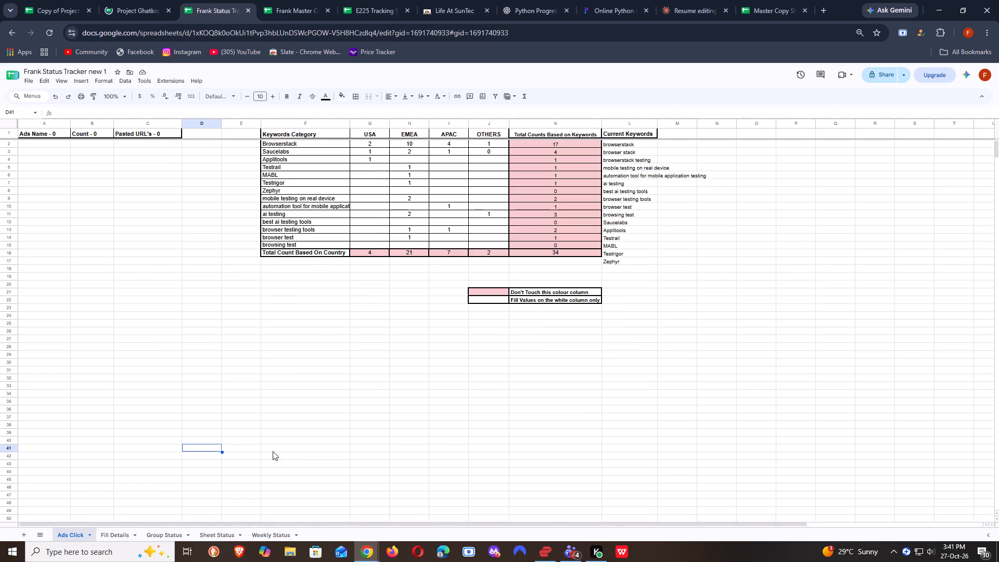
pyautogui.click(279, 449)
pyautogui.scroll(7, 261, 435)
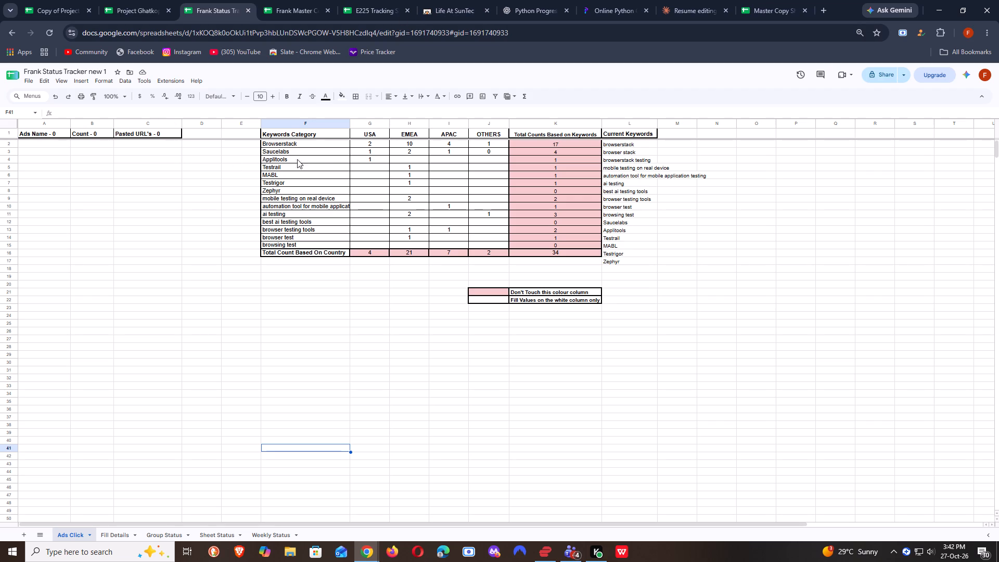
# Consult the keyword table in the Ads Clicked Tracker, and clear the USA counts for Browserstack, Saucelabs and Applitools in the Ads Click sheet.
pyautogui.click(74, 0)
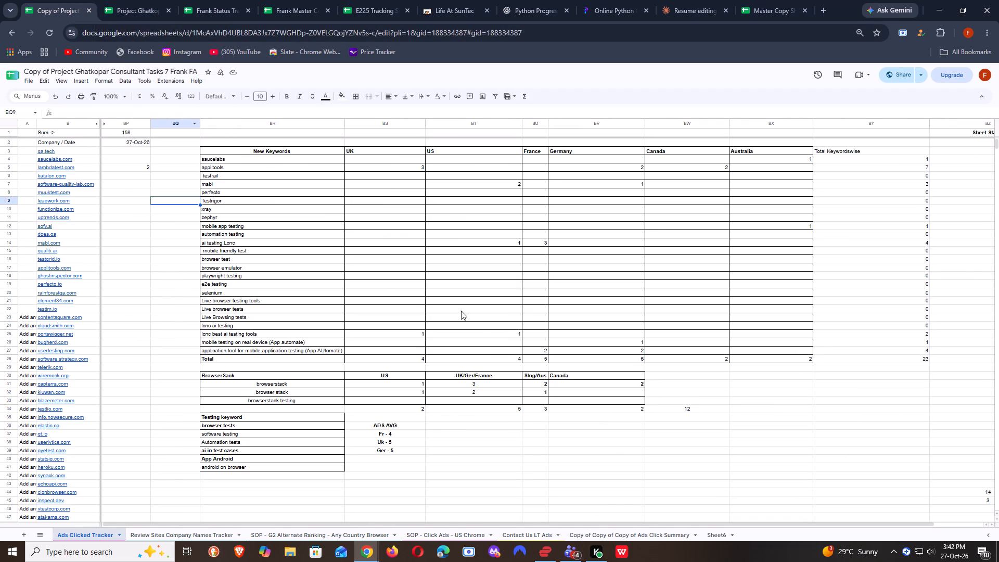
pyautogui.click(216, 334)
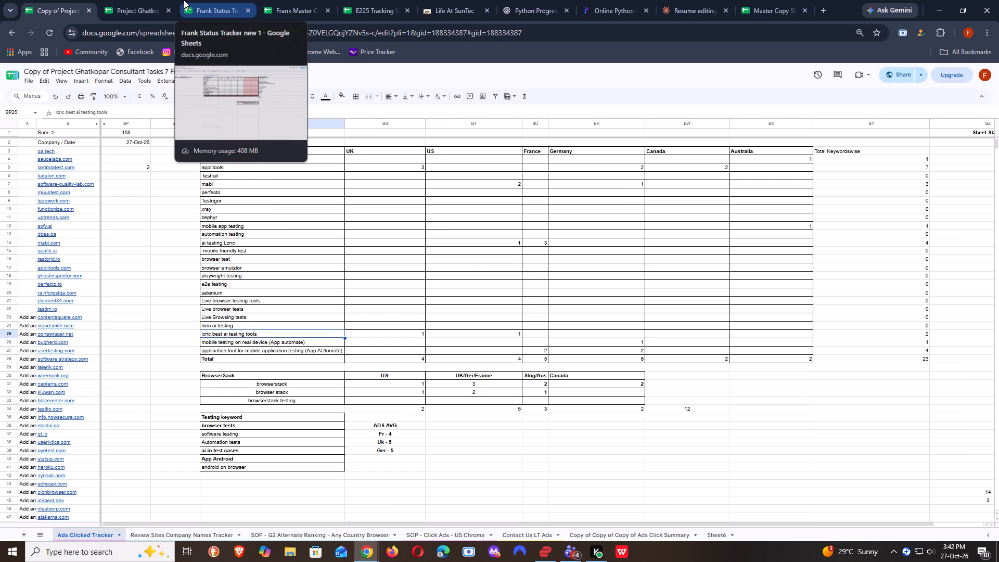
pyautogui.click(199, 0)
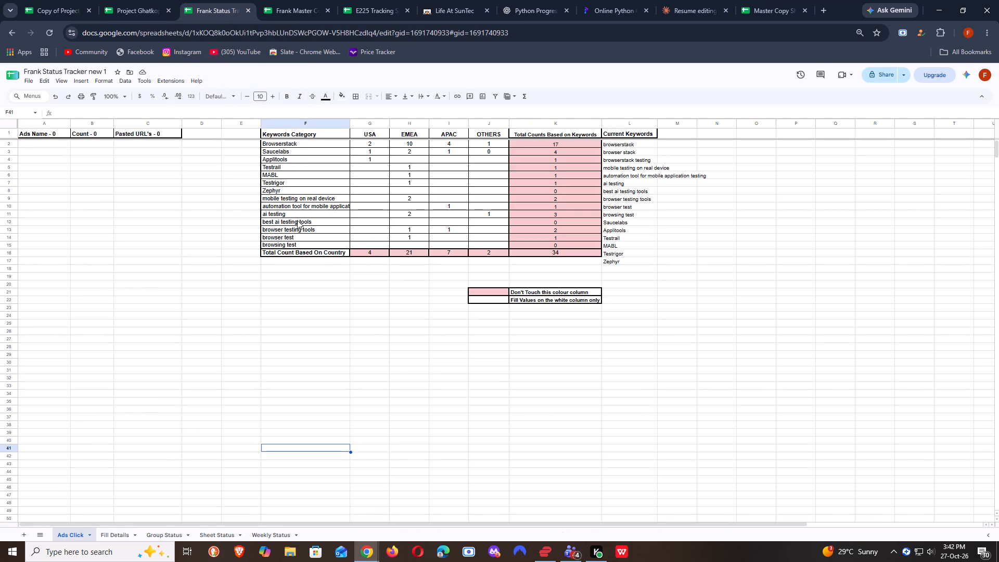
pyautogui.click(377, 220)
pyautogui.click(370, 139)
pyautogui.moveTo(369, 143); pyautogui.dragTo(369, 159)
pyautogui.press('BackSpace')
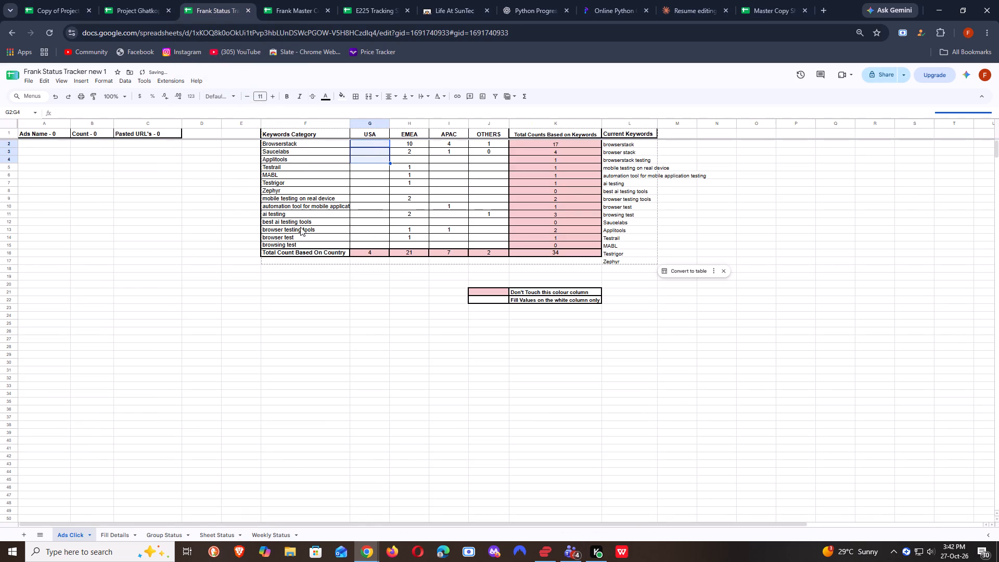
# Fill the USA column from the Ads Clicked Tracker: 1 for best ai testing tools, 2 for Applitools and 1 for Browserstack.
pyautogui.click(360, 220)
pyautogui.press('1')
pyautogui.press('Return')
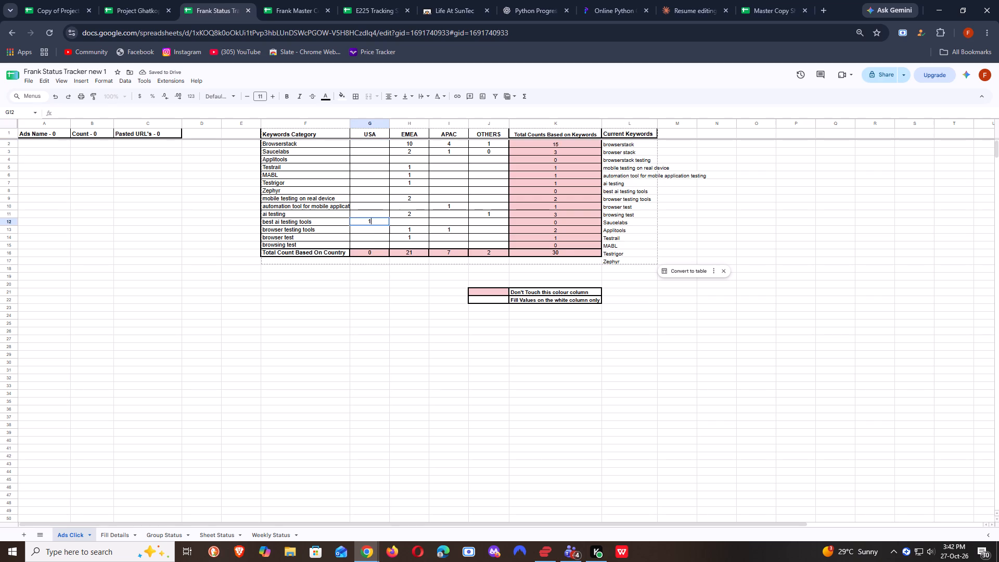
pyautogui.click(39, 0)
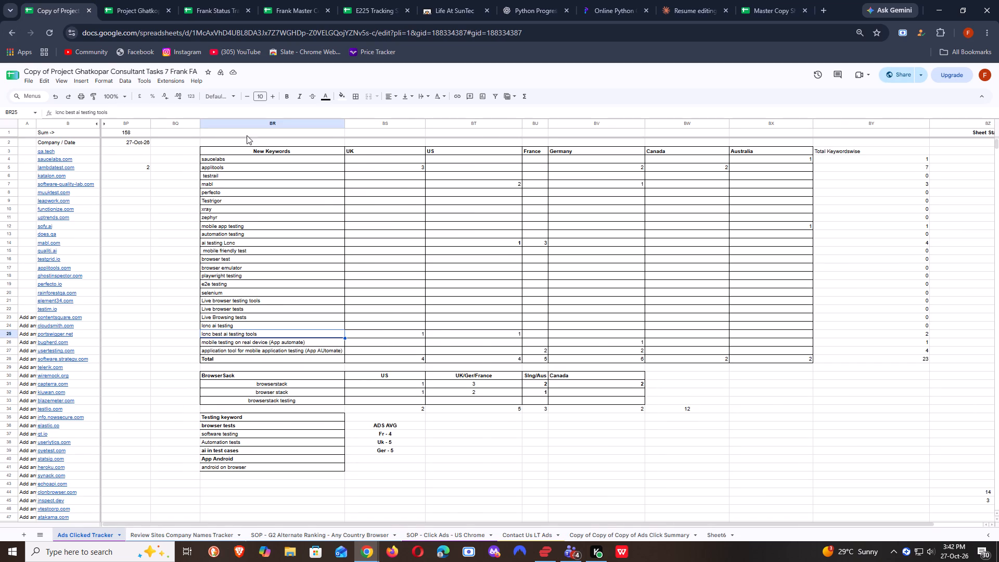
pyautogui.click(145, 0)
pyautogui.click(197, 0)
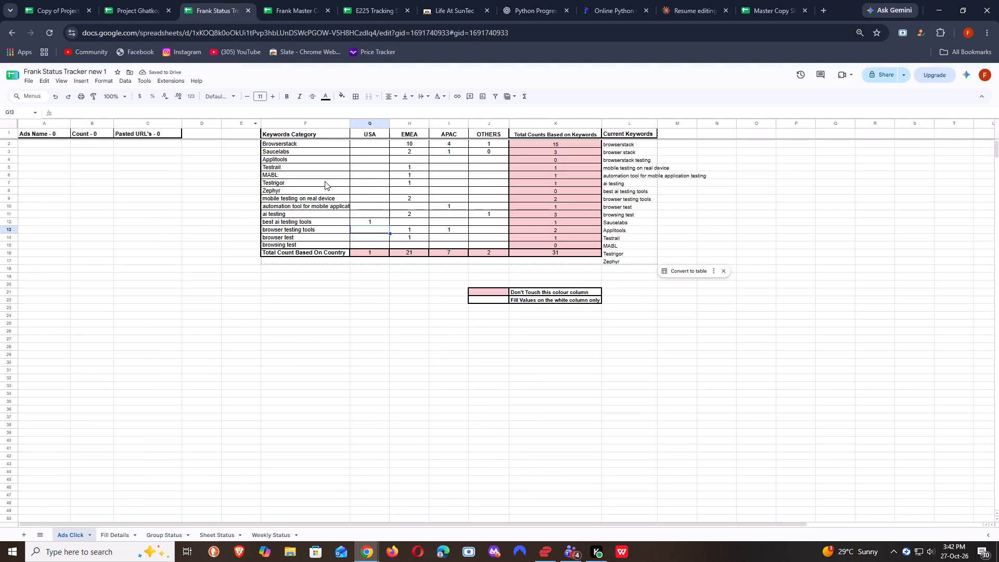
pyautogui.click(362, 160)
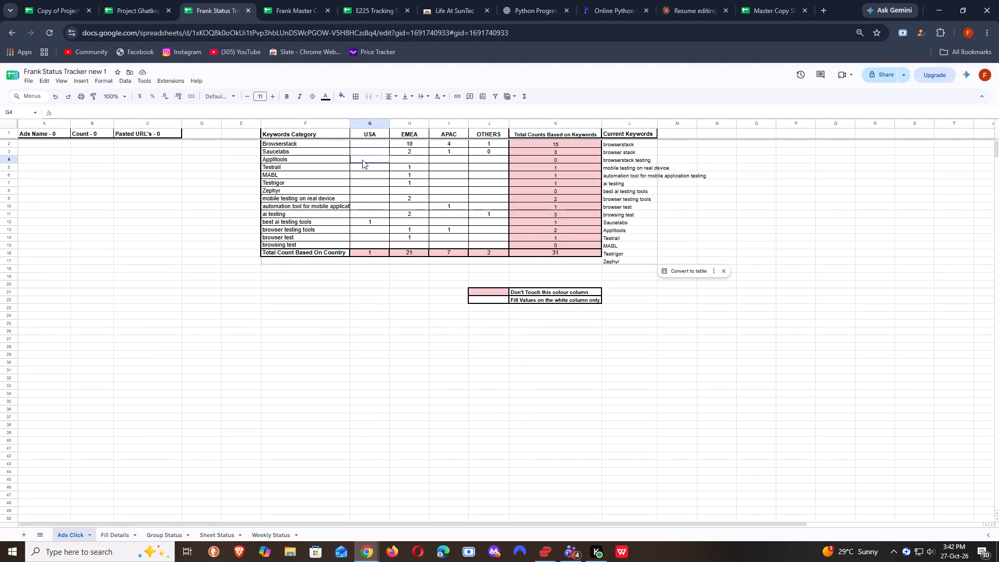
pyautogui.press('2')
pyautogui.click(367, 146)
pyautogui.press('1')
pyautogui.press('Return')
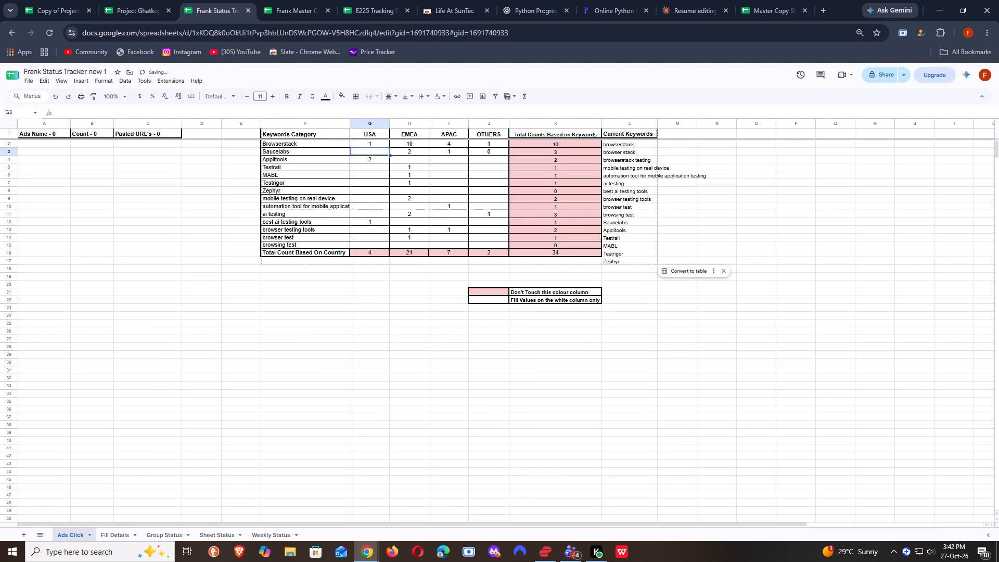
# Clear the EMEA counts from Browserstack down to browser test in the status tracker's Ads Click sheet.
pyautogui.click(36, 0)
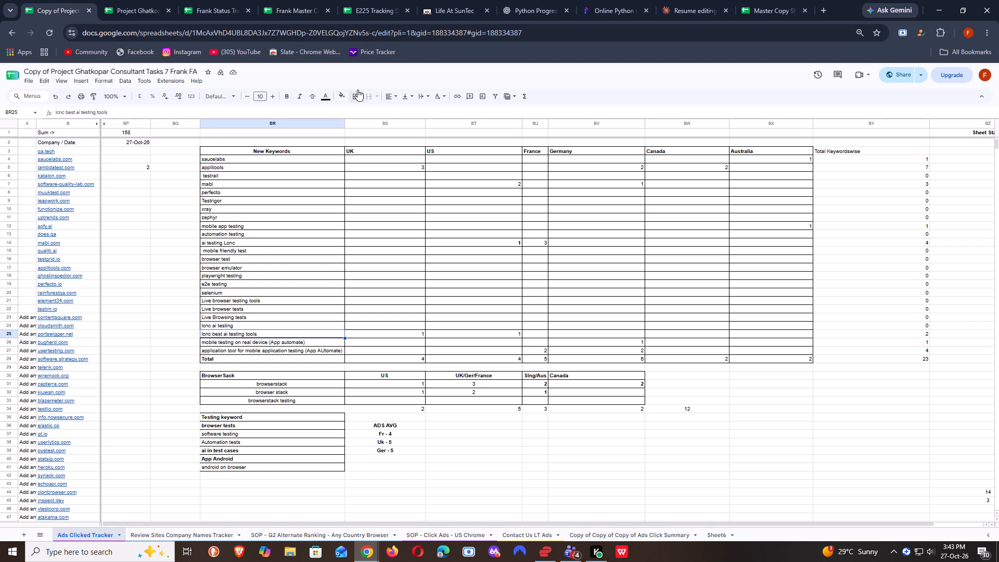
pyautogui.click(190, 0)
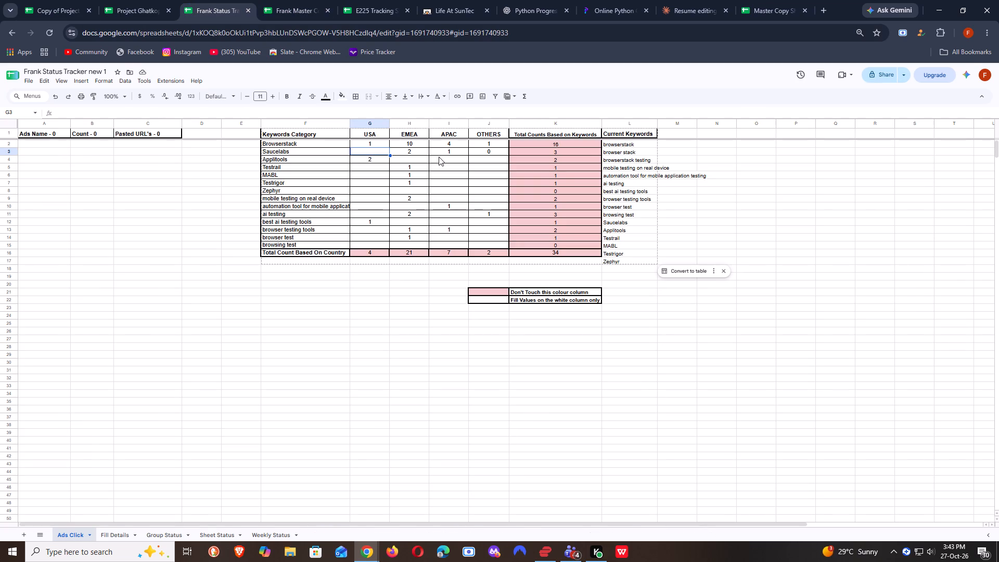
pyautogui.click(415, 158)
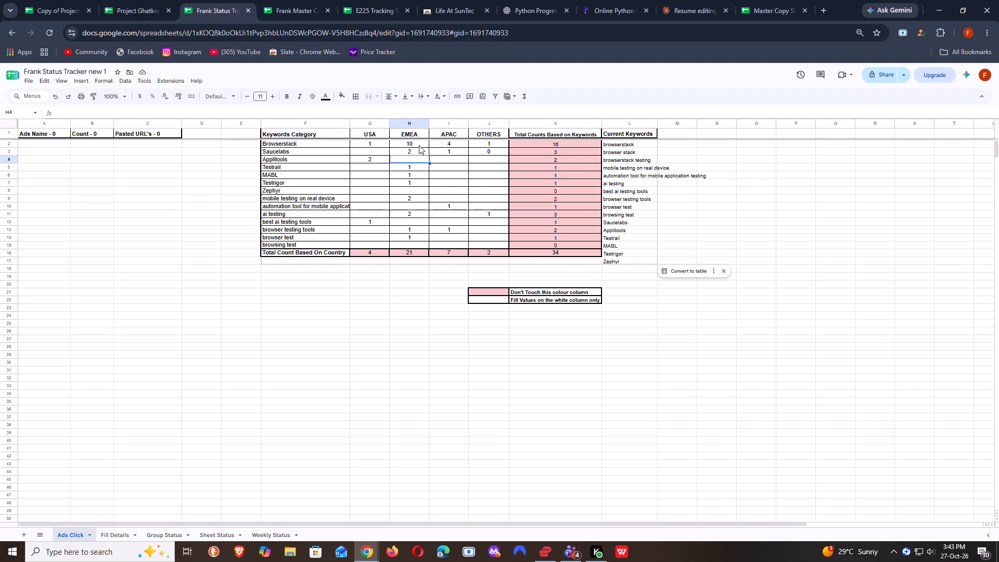
pyautogui.moveTo(414, 144); pyautogui.dragTo(412, 237)
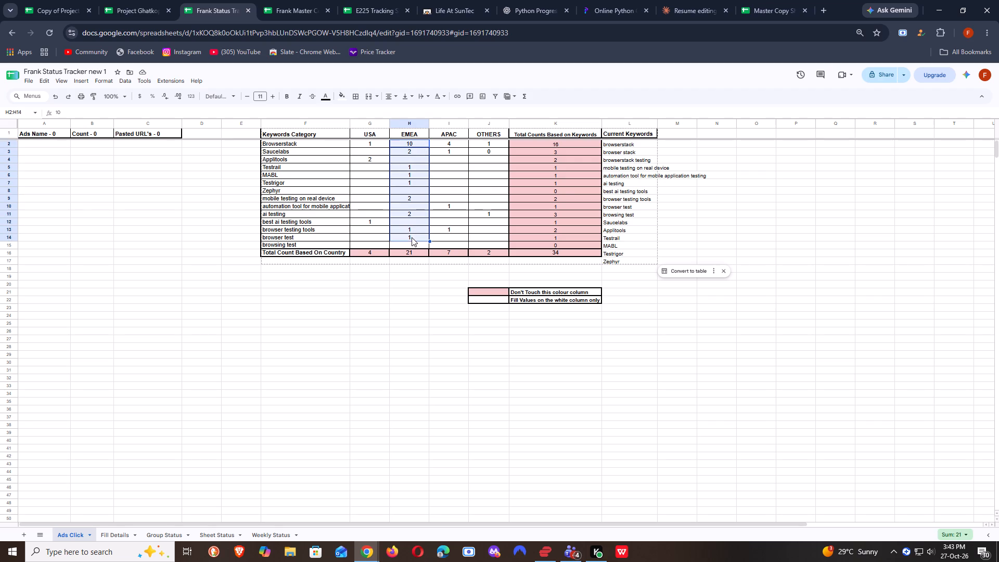
pyautogui.press('BackSpace')
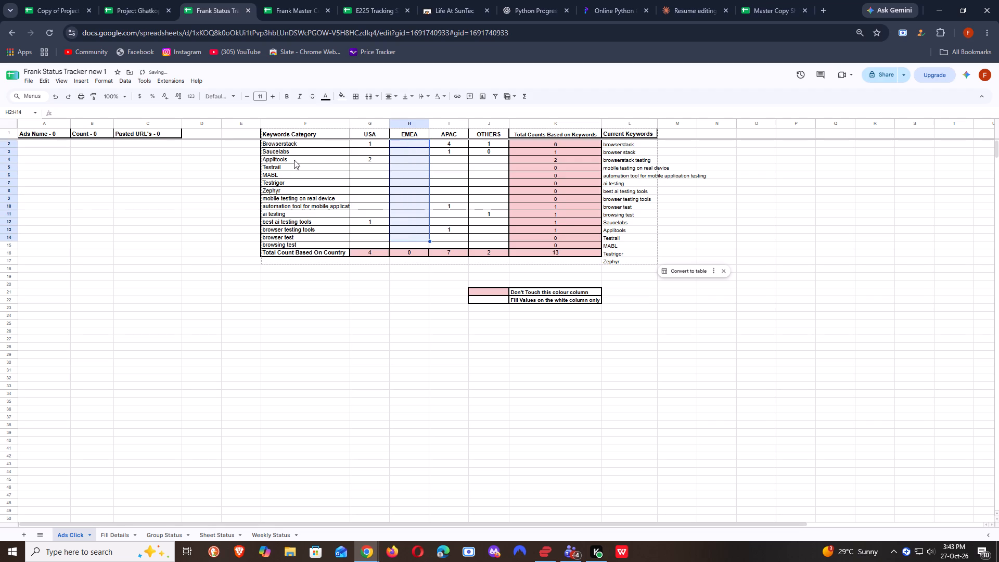
# Enter the EMEA counts 5 for Applitools and 3 for MABL, checking them against the Ads Clicked Tracker.
pyautogui.click(397, 159)
pyautogui.write('55')
pyautogui.press('BackSpace')
pyautogui.press('Return')
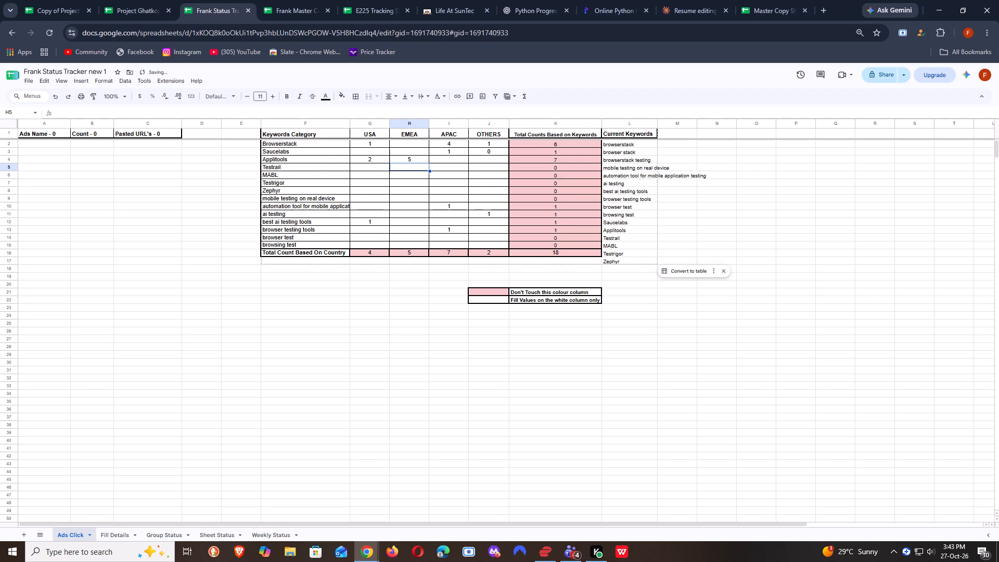
pyautogui.click(75, 0)
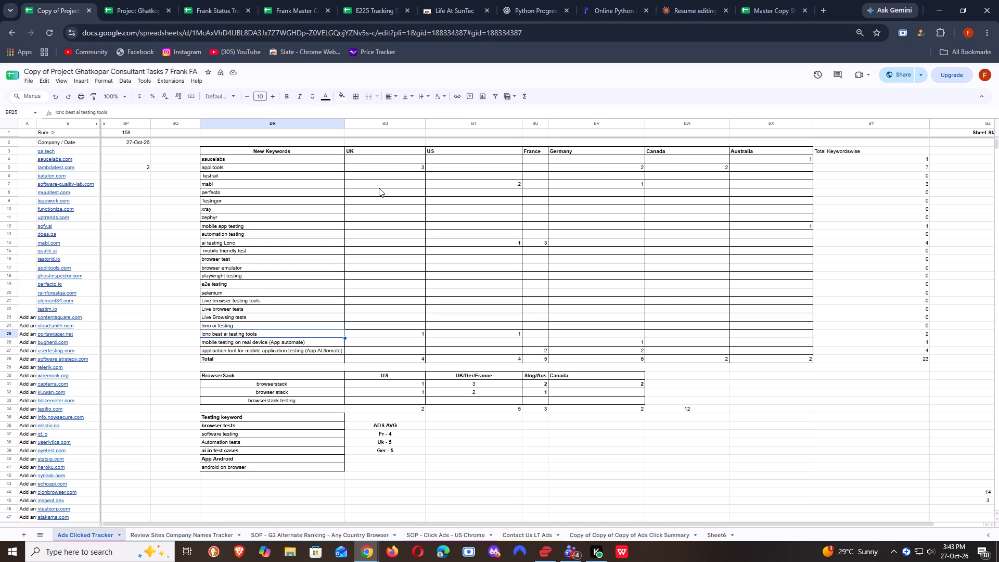
pyautogui.click(156, 0)
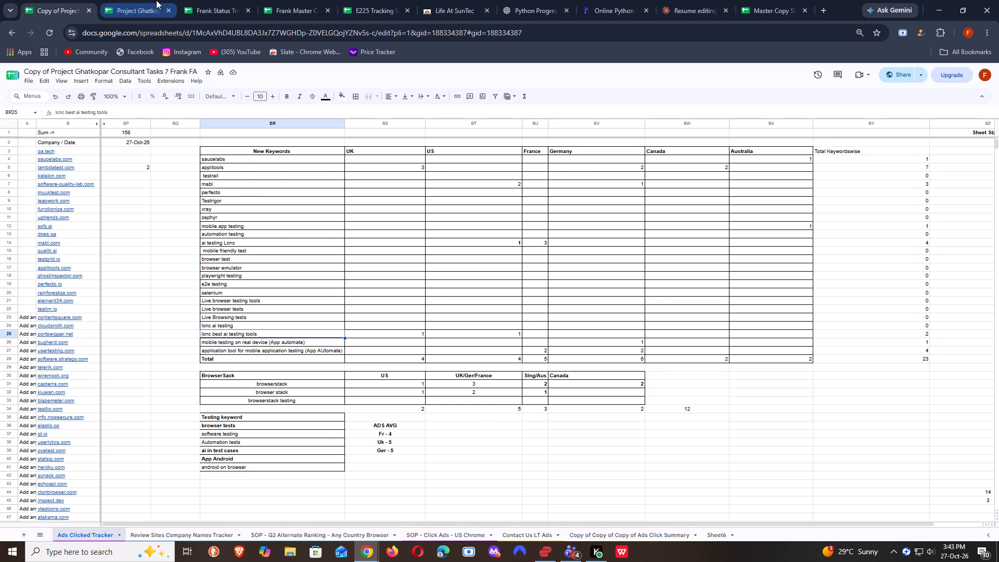
pyautogui.click(204, 0)
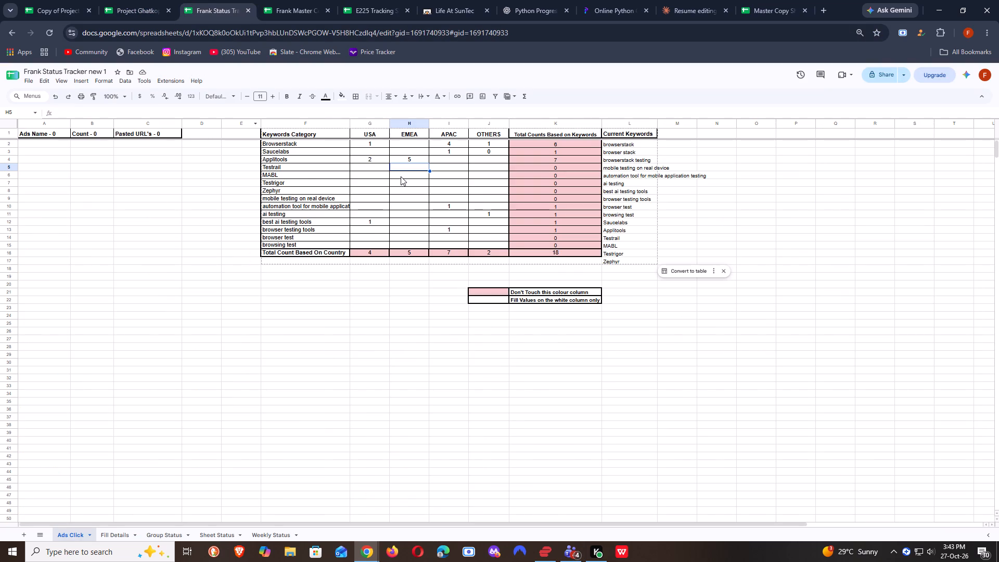
pyautogui.click(401, 176)
pyautogui.press('3')
pyautogui.press('Return')
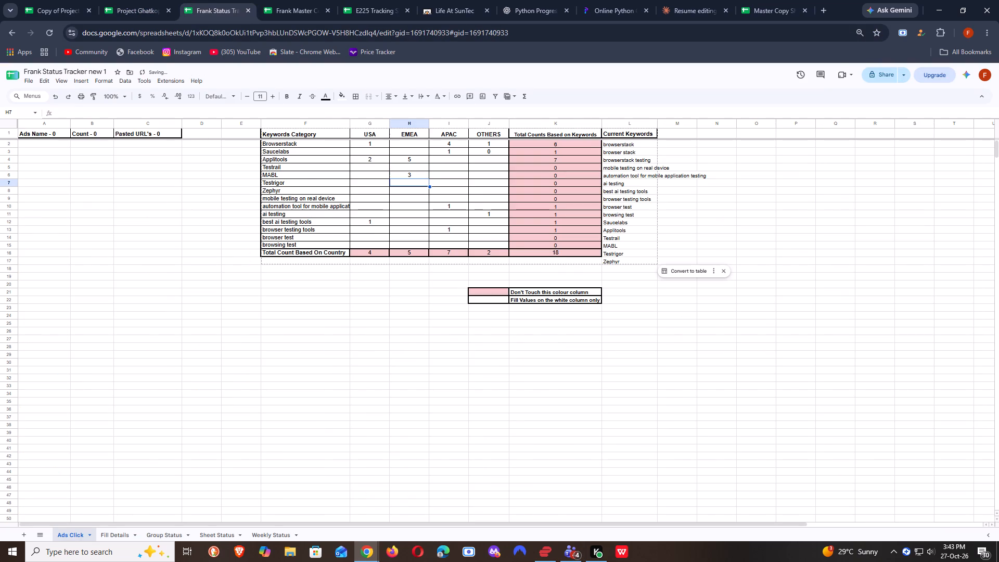
# Check the ai testing Lcnc row in the Ads Clicked Tracker and enter 3 for ai testing under EMEA in the Ads Click sheet.
pyautogui.click(74, 0)
pyautogui.click(123, 1)
pyautogui.click(196, 0)
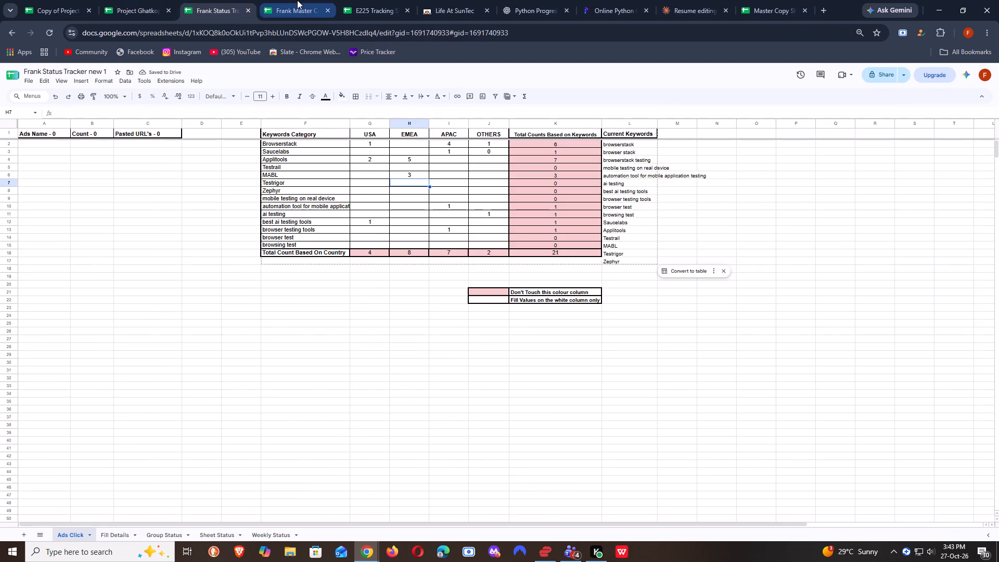
pyautogui.click(297, 0)
pyautogui.click(189, 1)
pyautogui.click(45, 0)
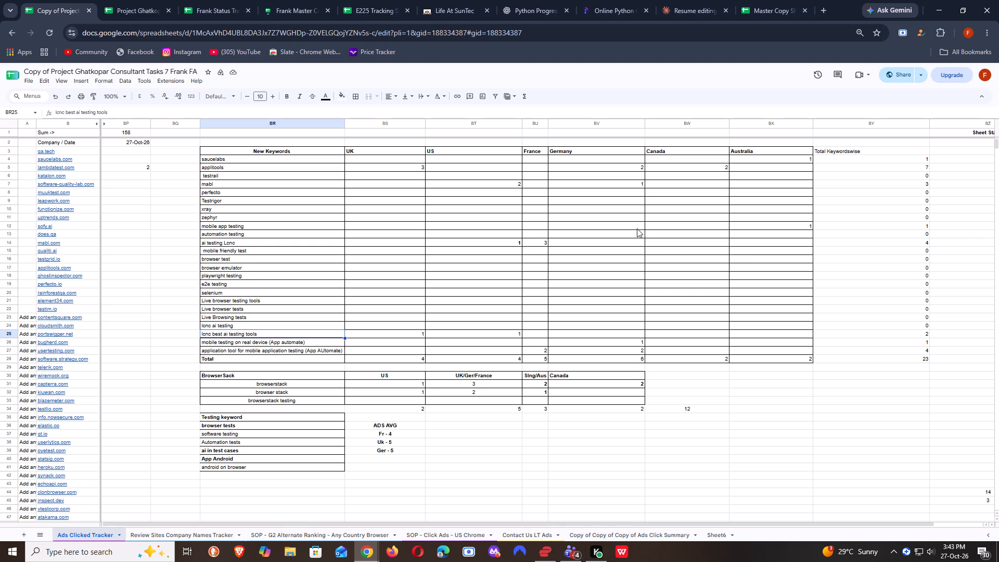
pyautogui.click(536, 244)
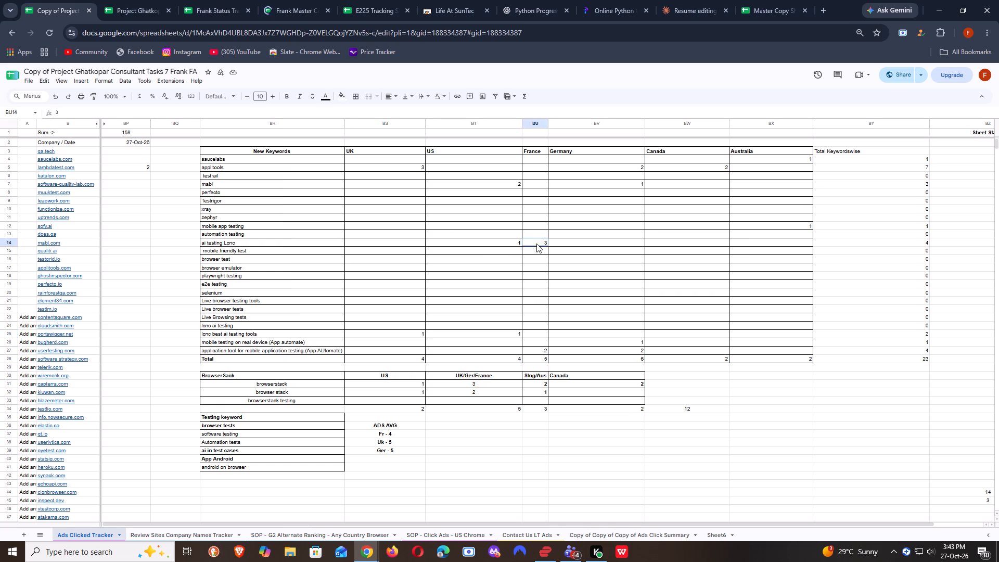
pyautogui.click(285, 244)
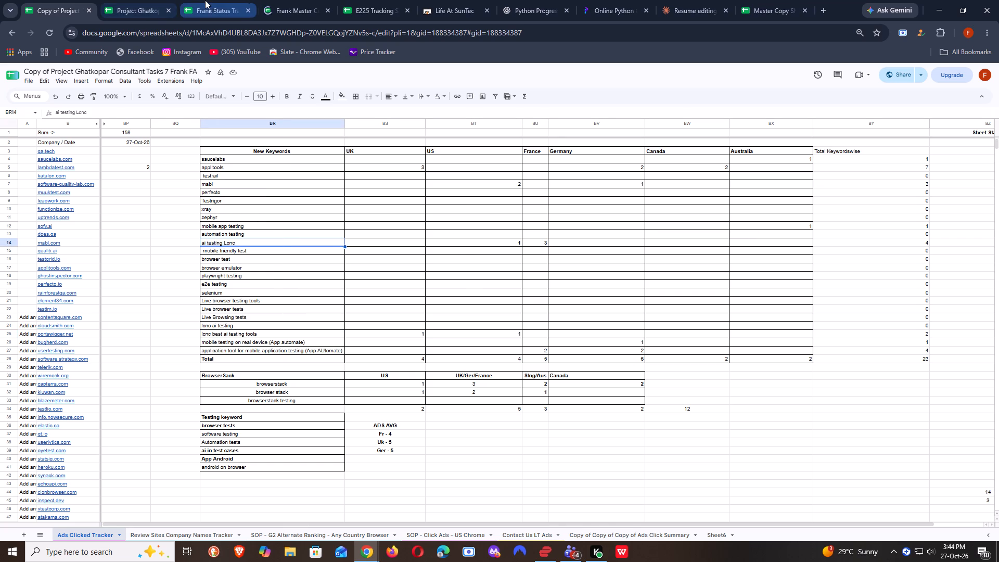
pyautogui.click(211, 0)
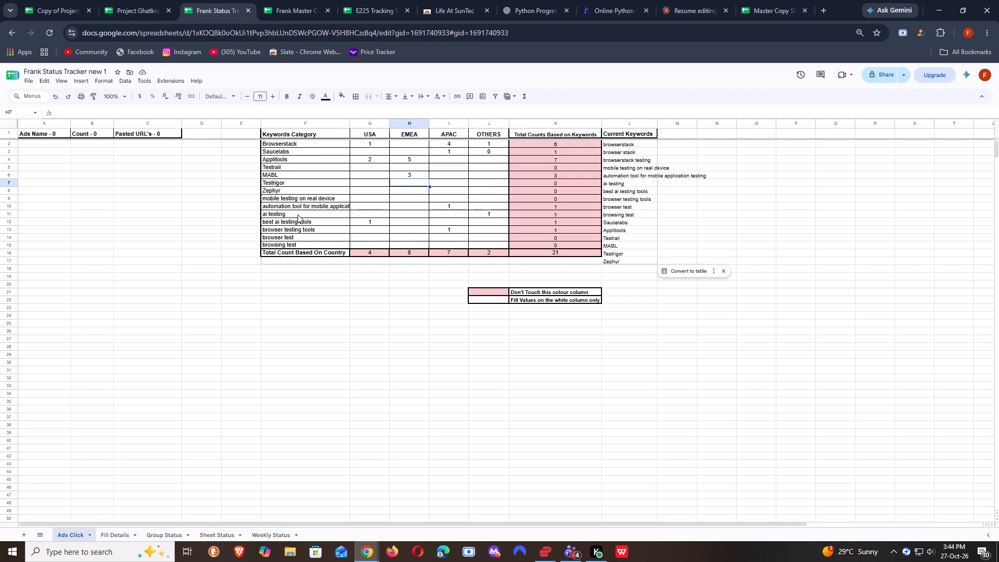
pyautogui.click(400, 211)
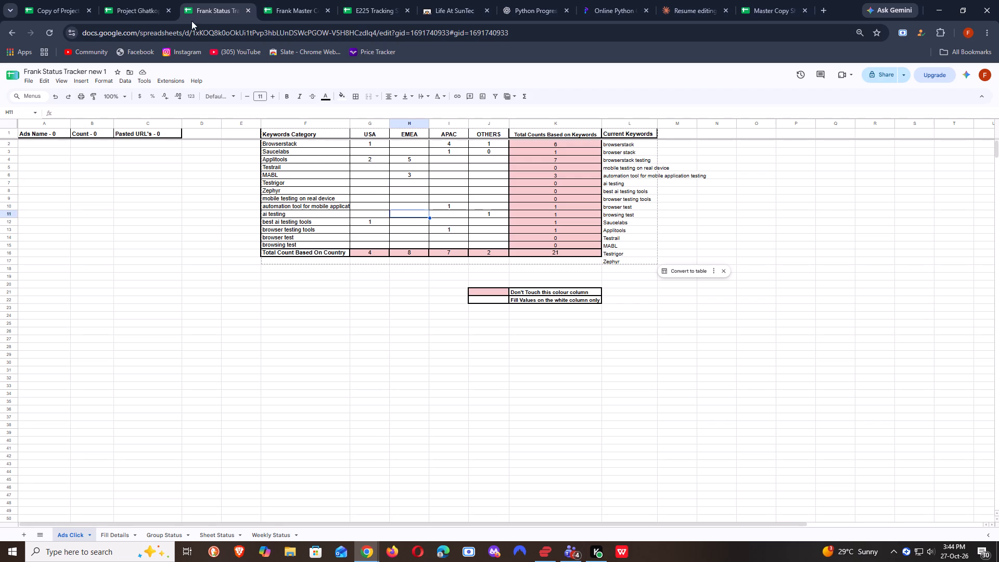
pyautogui.click(82, 0)
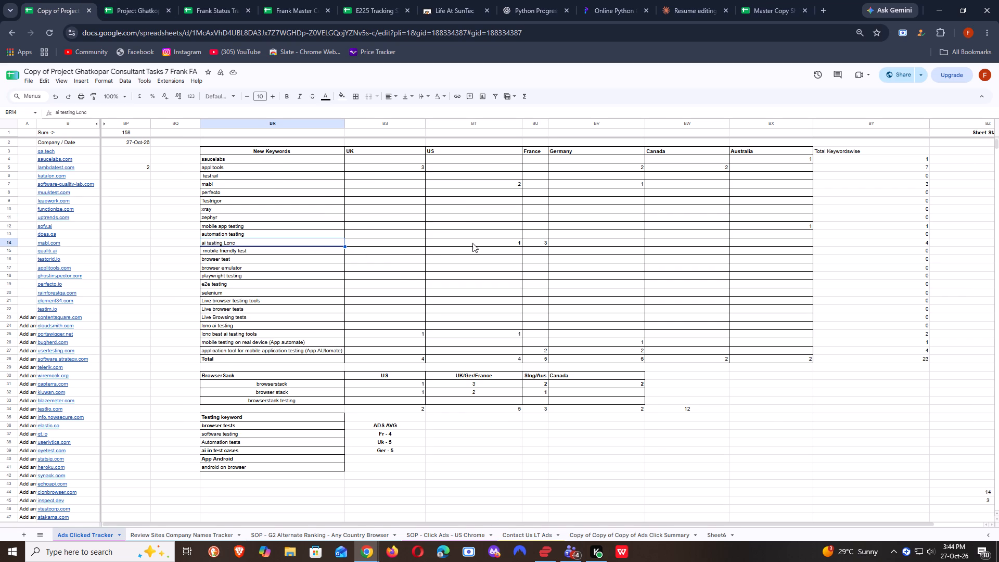
pyautogui.click(533, 242)
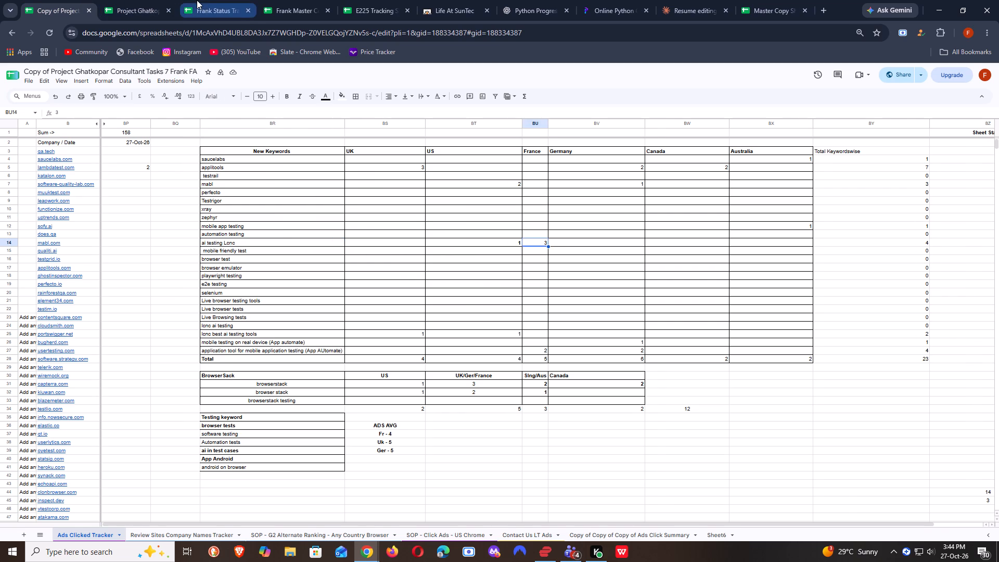
pyautogui.click(197, 0)
pyautogui.press('3')
pyautogui.press('Return')
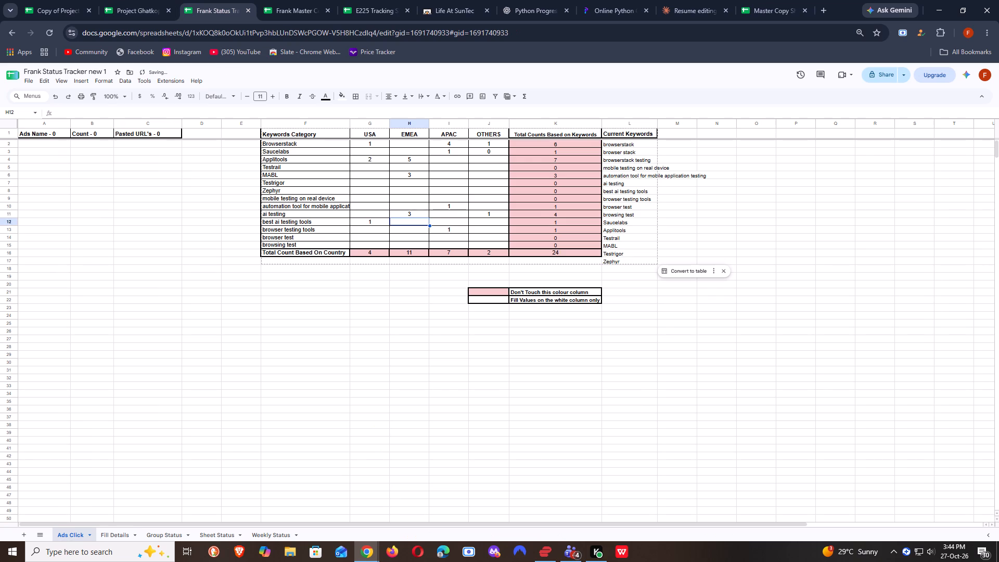
# Check the lcnc best ai testing tools row in the Ads Clicked Tracker and enter 1 for best ai testing tools under EMEA in the Ads Click sheet.
pyautogui.click(50, 0)
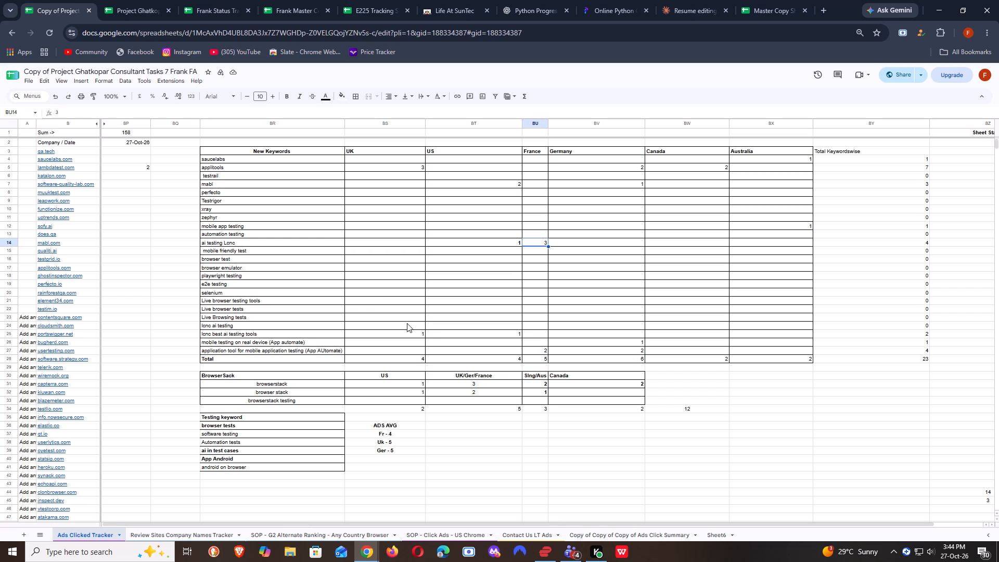
pyautogui.click(395, 335)
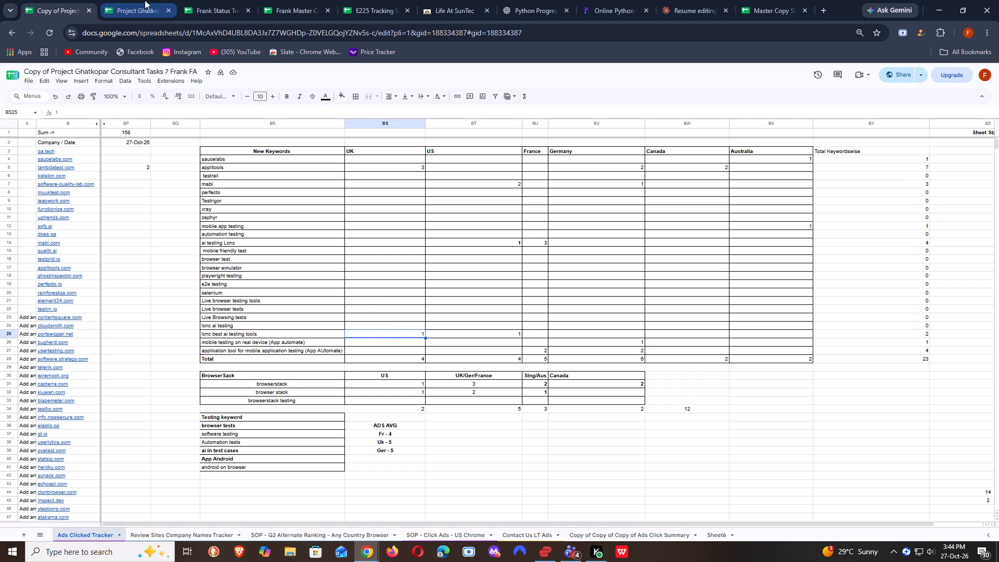
pyautogui.click(220, 0)
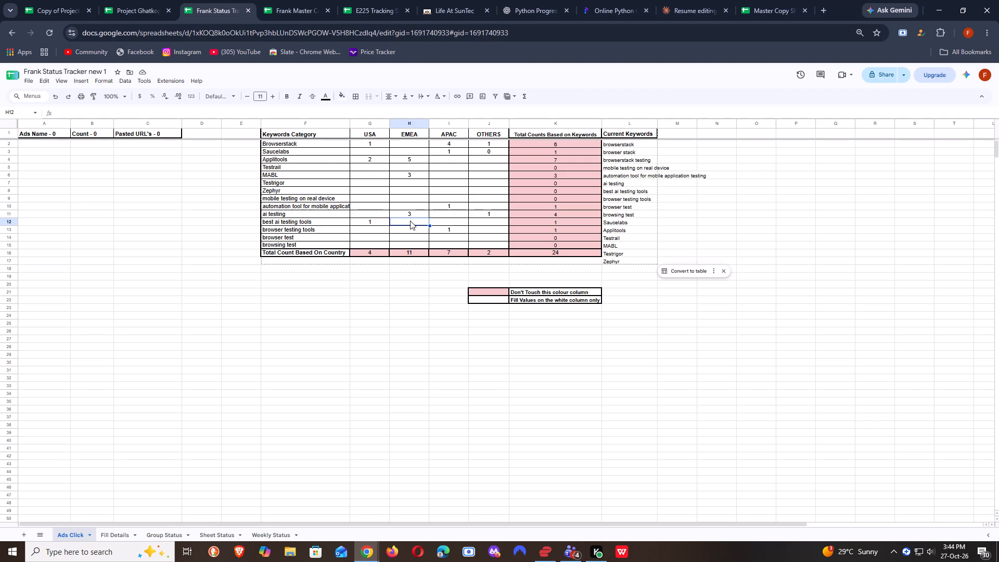
pyautogui.press('1')
pyautogui.press('Return')
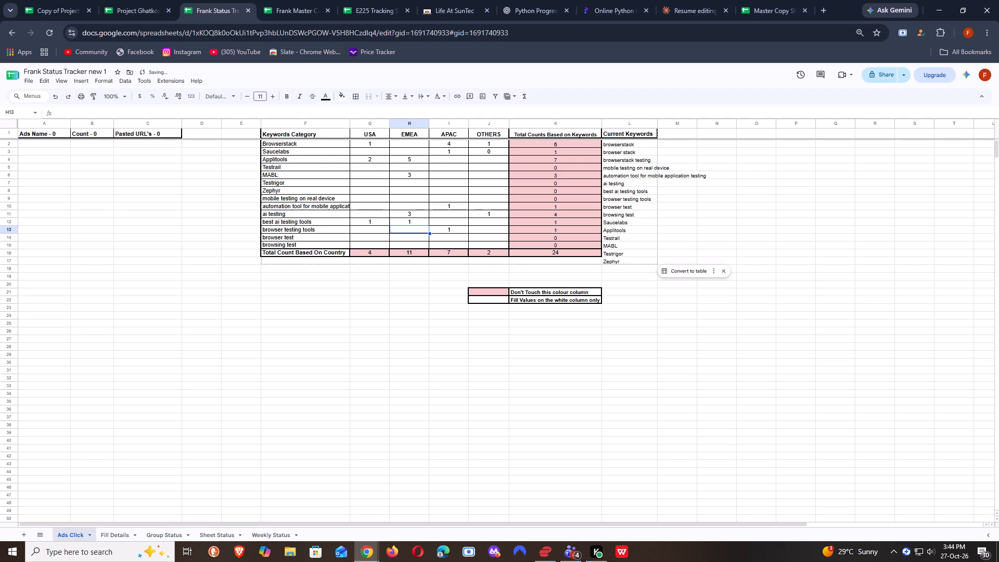
# Check the mobile testing on real device row in the Ads Clicked Tracker and enter 1 for that keyword under EMEA in the Ads Click sheet.
pyautogui.click(66, 0)
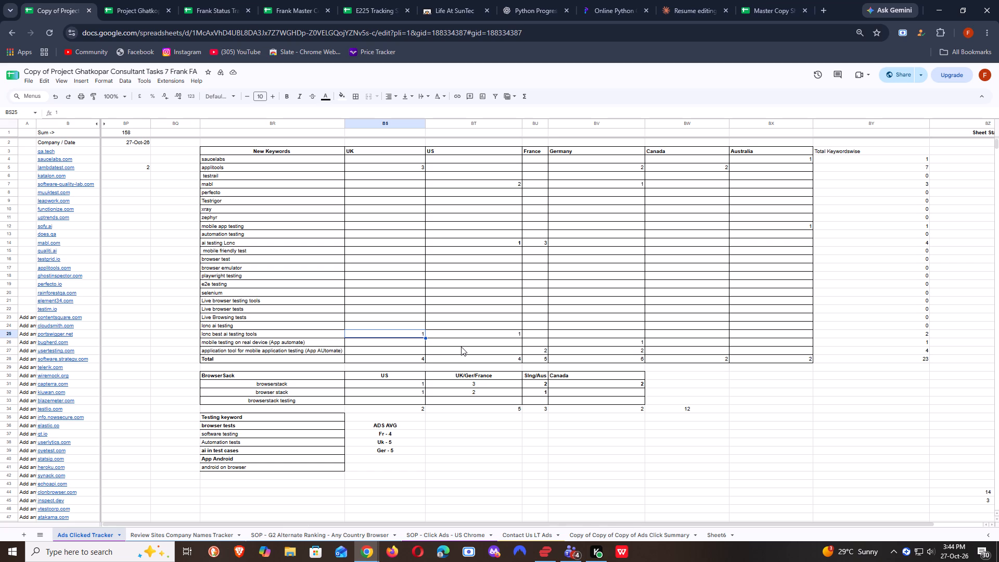
pyautogui.click(354, 342)
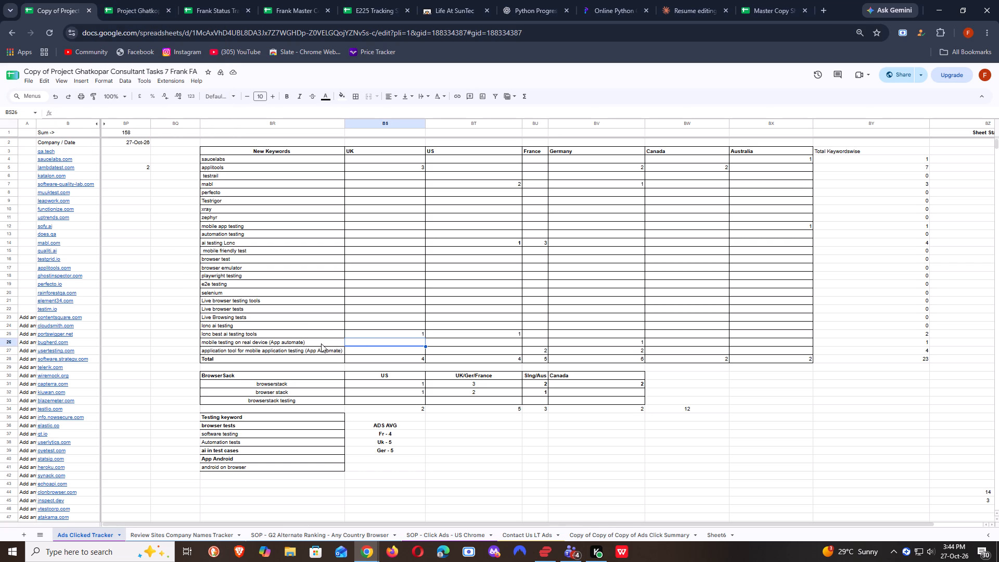
pyautogui.click(566, 341)
pyautogui.click(192, 0)
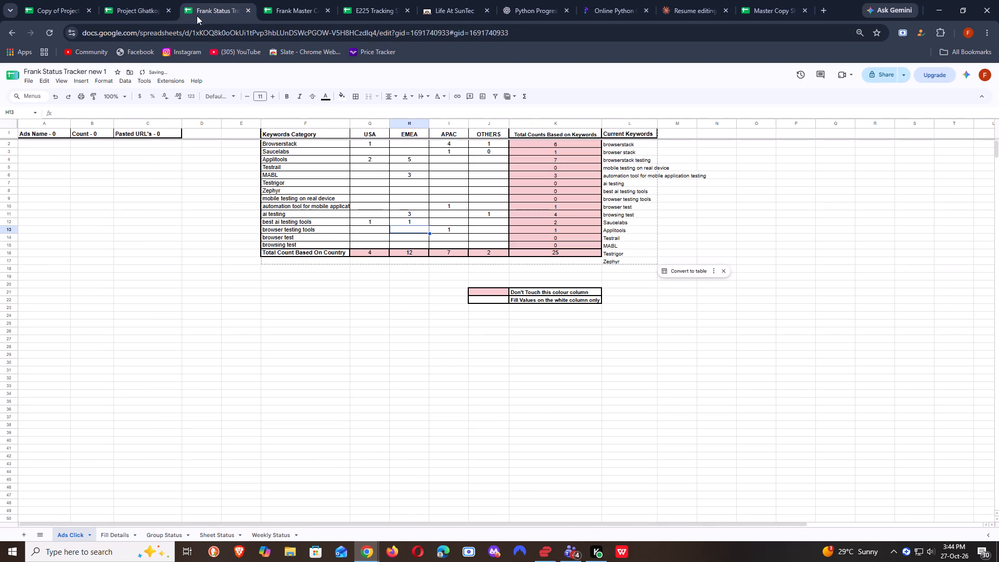
pyautogui.click(413, 199)
pyautogui.press('1')
pyautogui.press('Return')
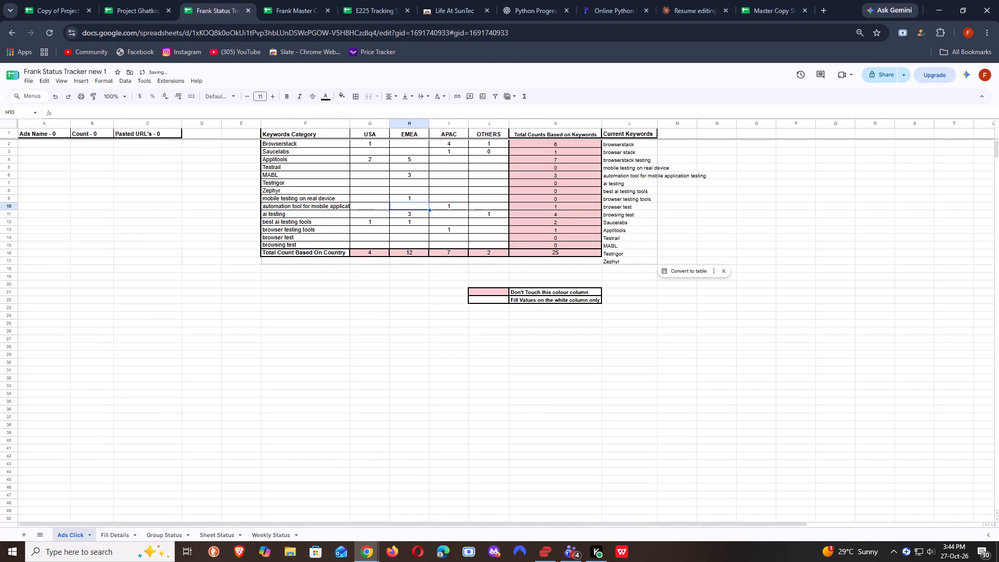
# Carry the combined France and Germany count for the mobile application testing tool from the Ads Clicked Tracker to its Ads Click row.
pyautogui.click(86, 0)
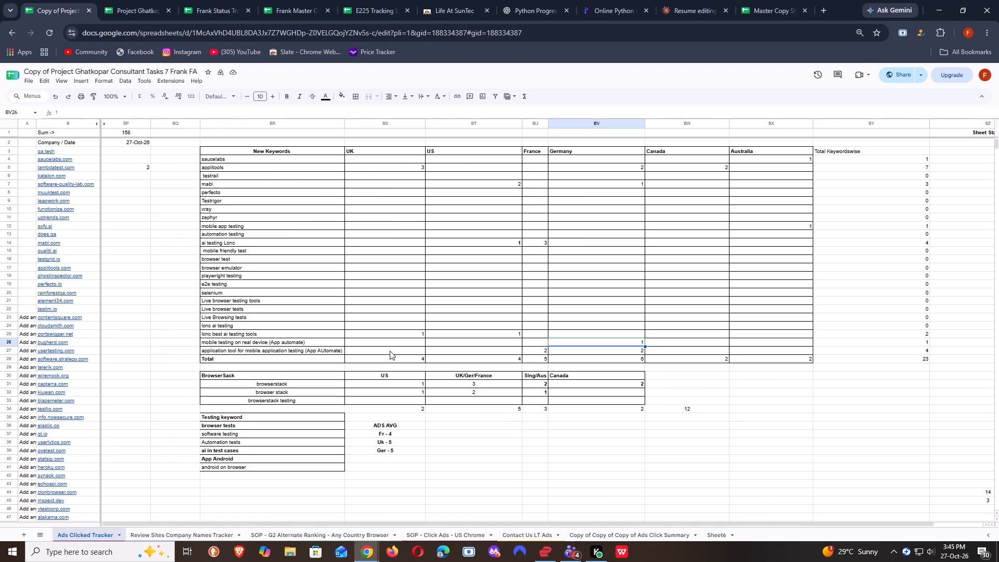
pyautogui.moveTo(533, 352); pyautogui.dragTo(579, 348)
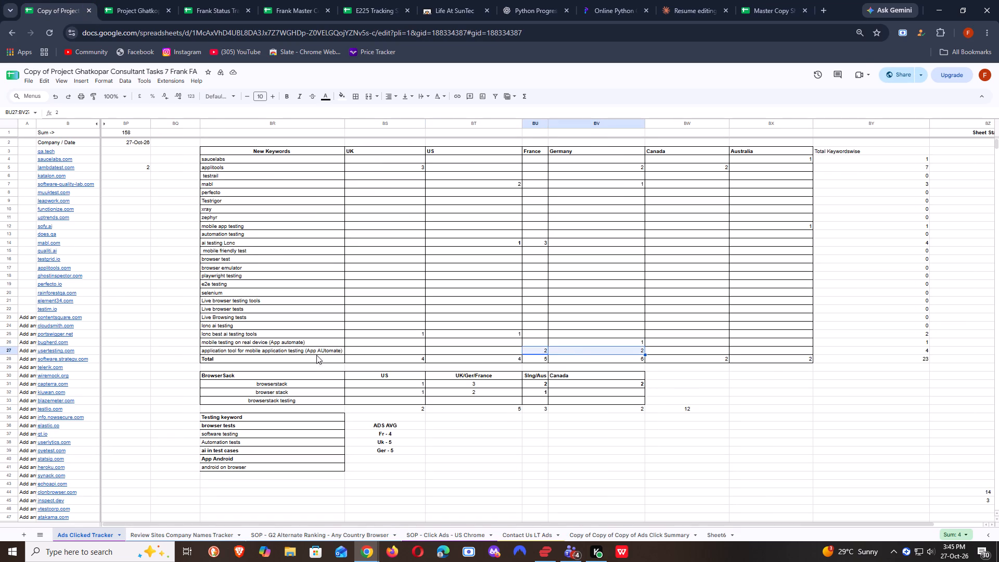
pyautogui.click(191, 0)
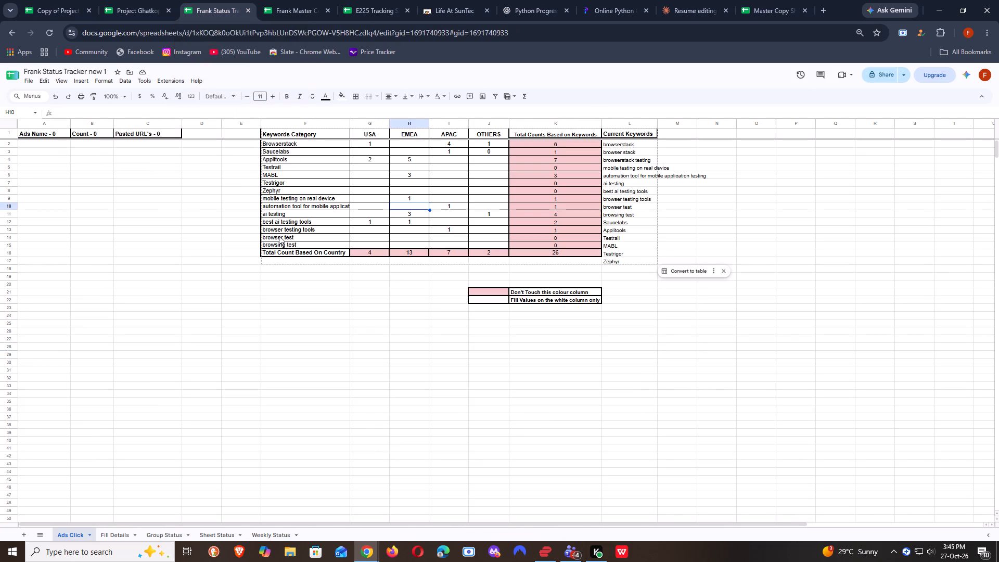
pyautogui.click(288, 204)
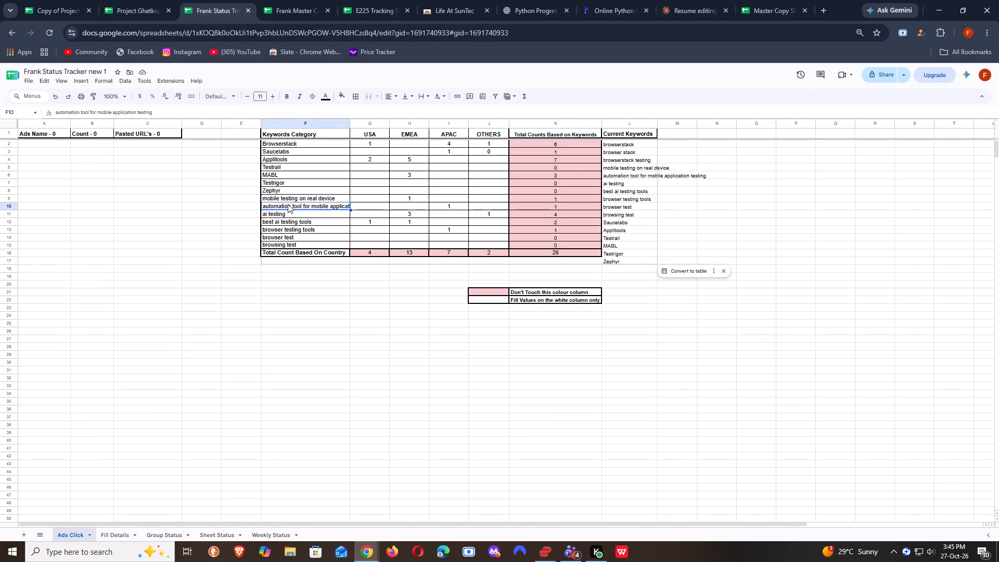
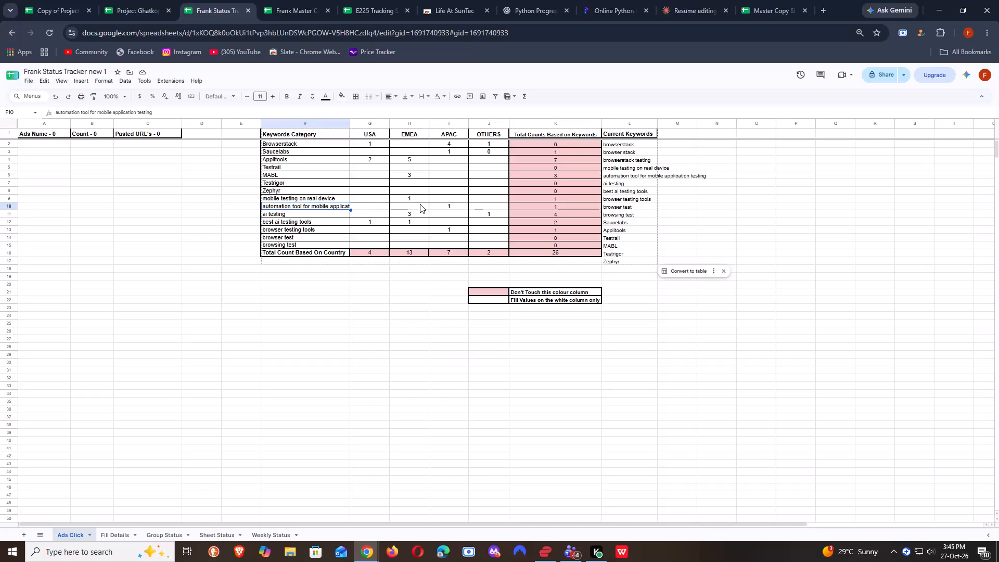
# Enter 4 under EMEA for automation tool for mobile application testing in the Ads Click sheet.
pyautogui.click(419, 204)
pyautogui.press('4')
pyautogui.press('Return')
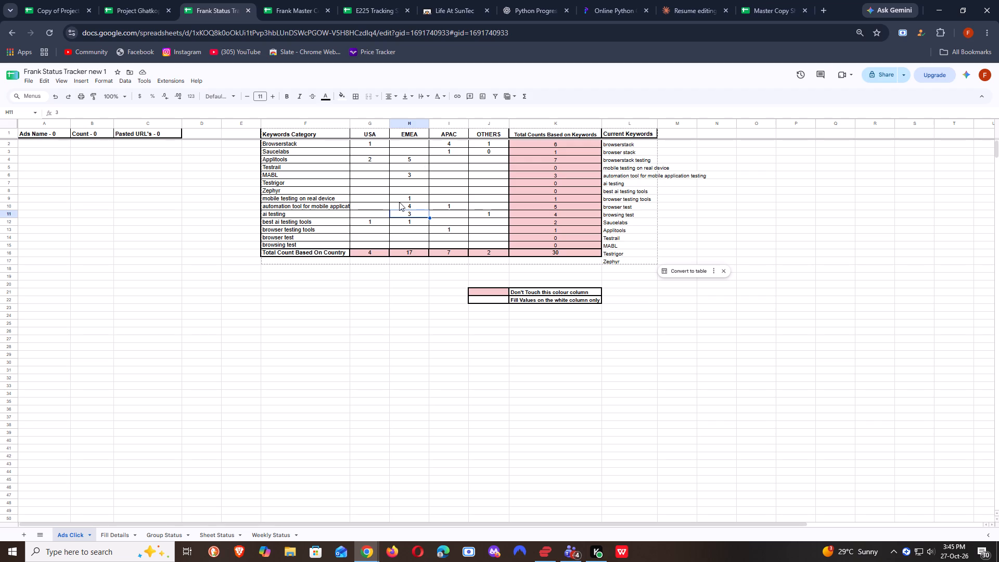
# Check the country totals in the Ads Clicked Tracker and set the EMEA count for automation tool for mobile application testing to 2.
pyautogui.click(37, 0)
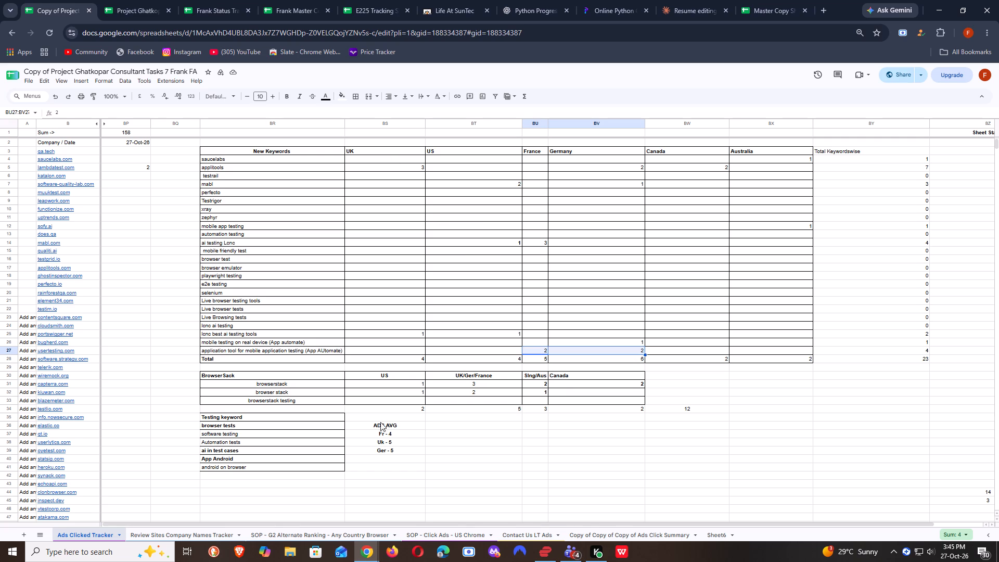
pyautogui.click(397, 359)
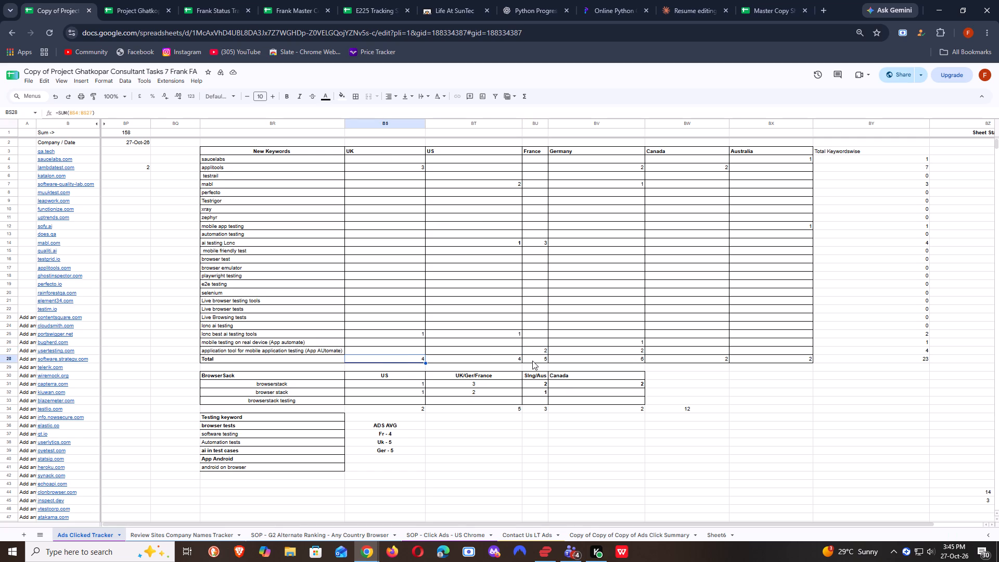
pyautogui.click(532, 361)
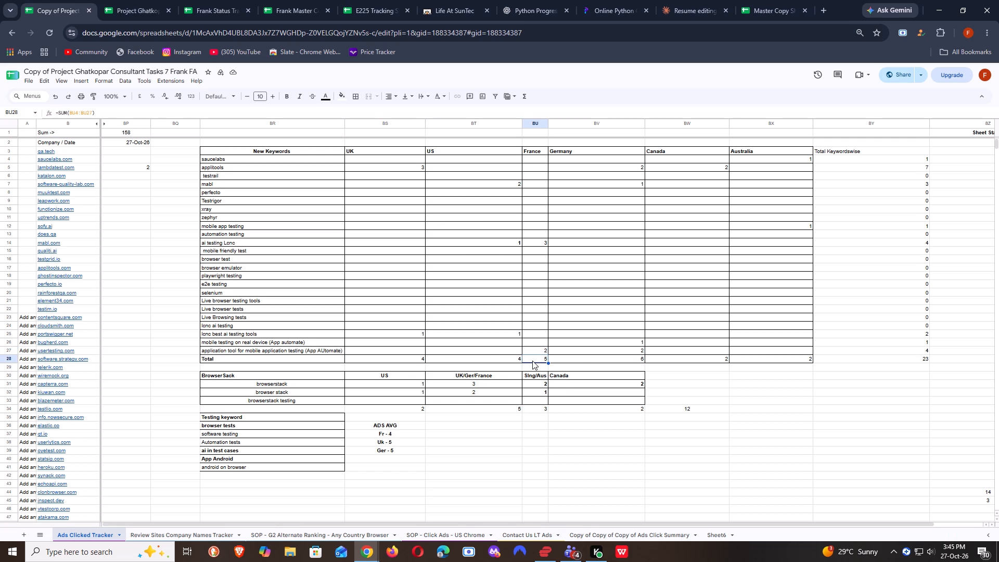
pyautogui.click(579, 361)
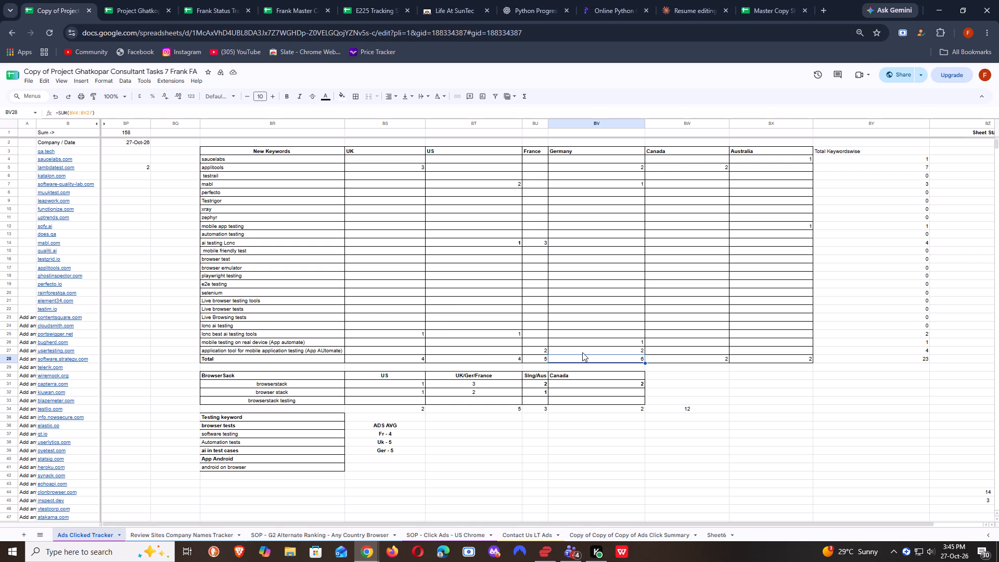
pyautogui.click(129, 0)
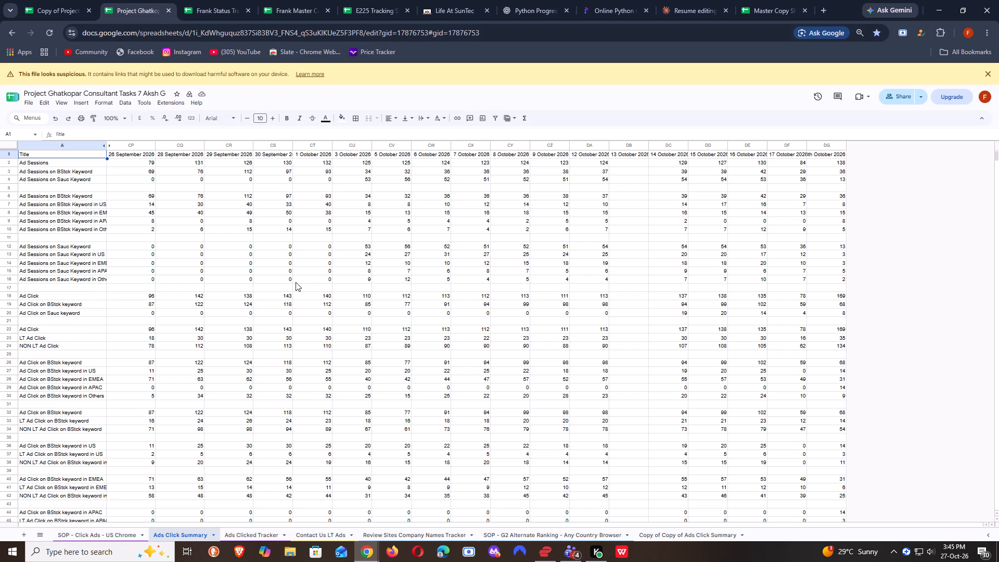
pyautogui.click(200, 0)
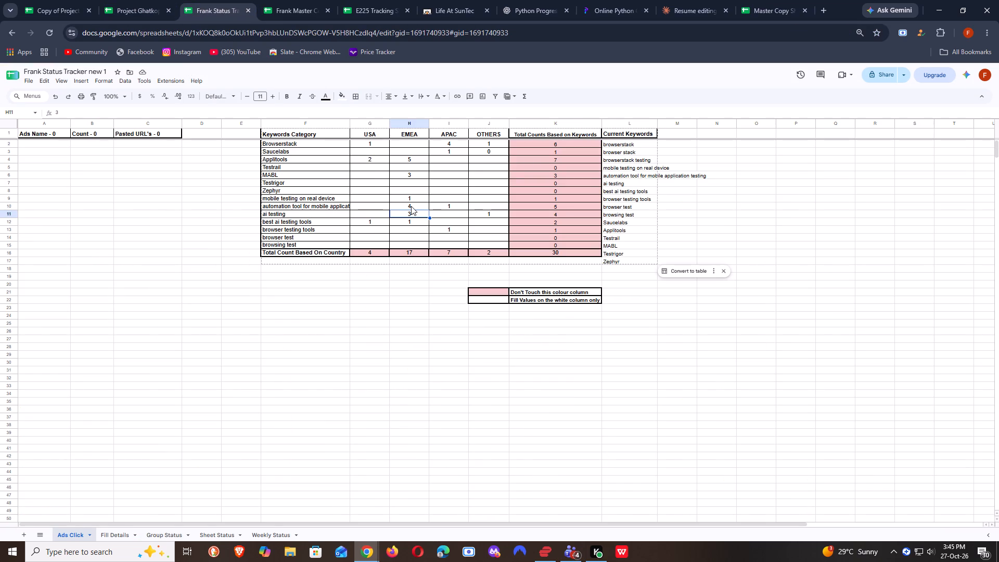
pyautogui.click(411, 206)
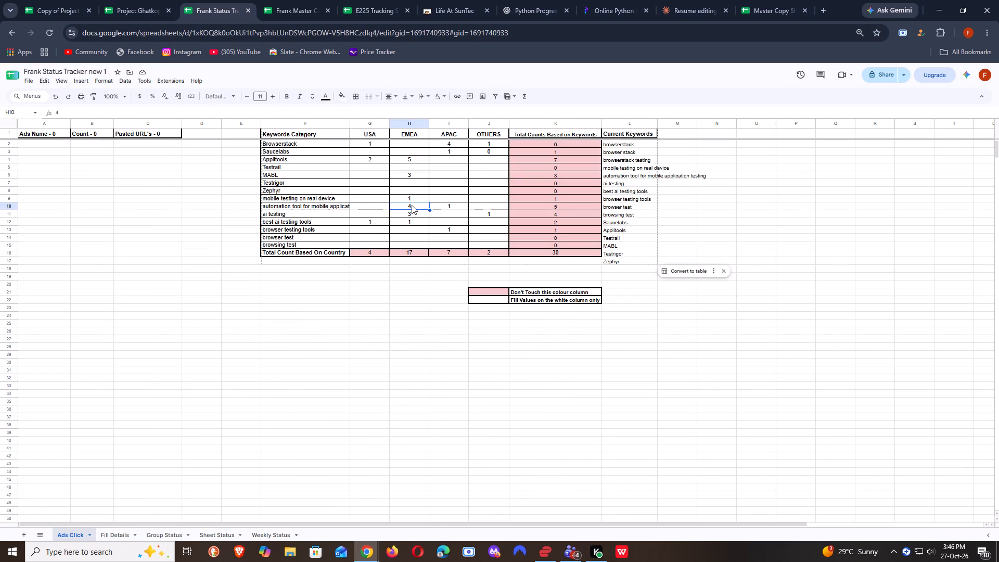
pyautogui.press('BackSpace')
pyautogui.press('2')
pyautogui.press('Return')
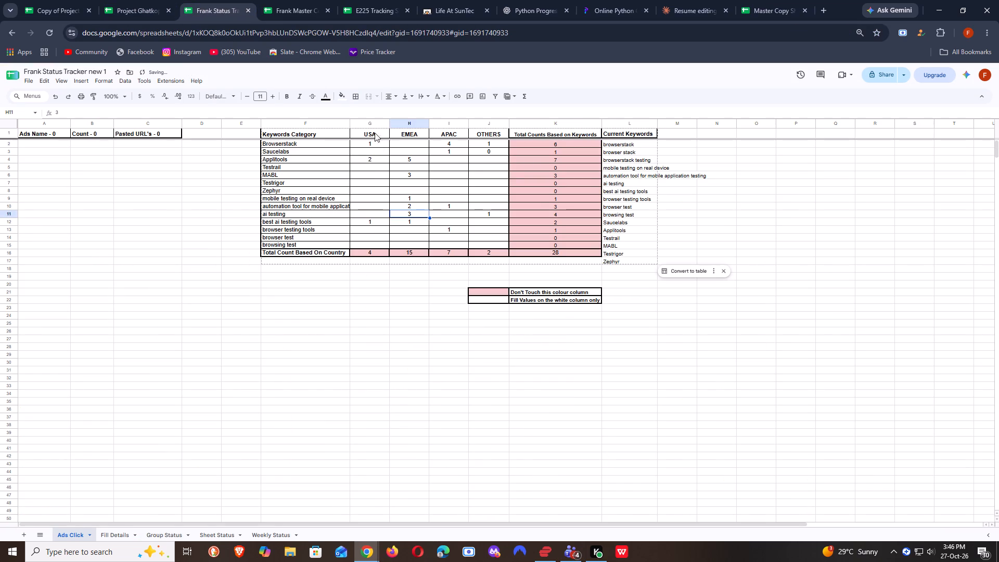
# Review the US column of the Ads Clicked Tracker and enter 1 for MABL under USA in the Ads Click sheet.
pyautogui.click(78, 0)
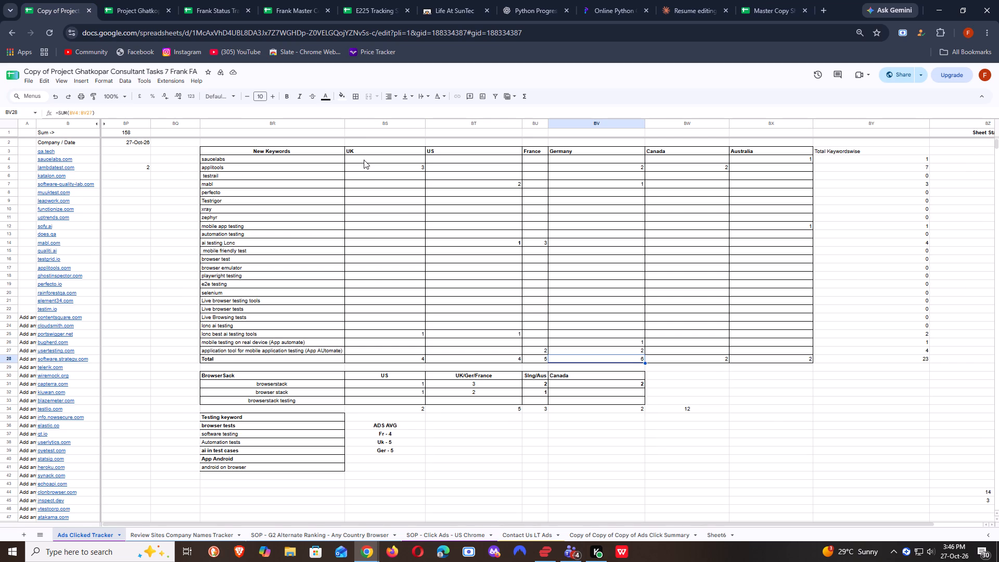
pyautogui.click(443, 183)
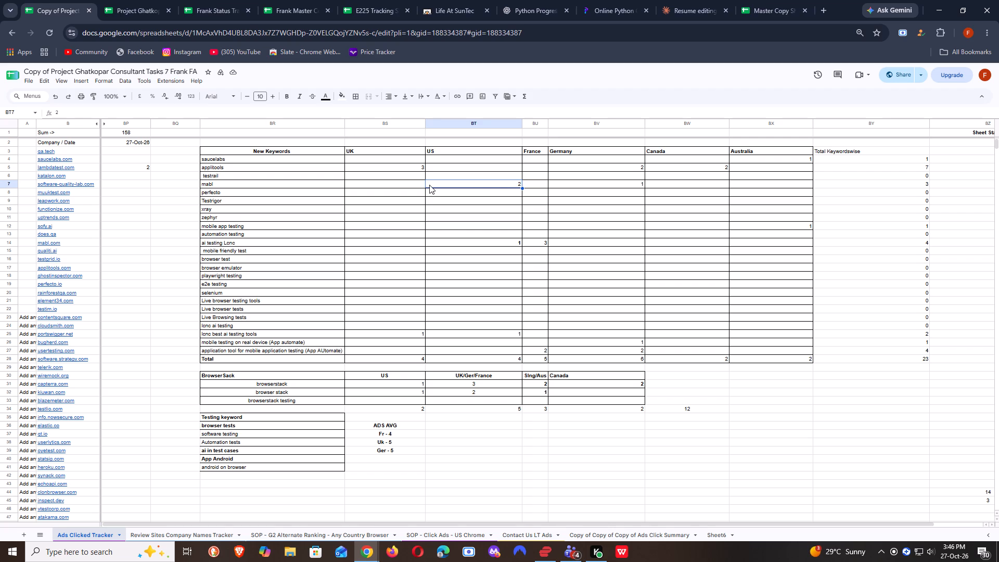
pyautogui.click(442, 242)
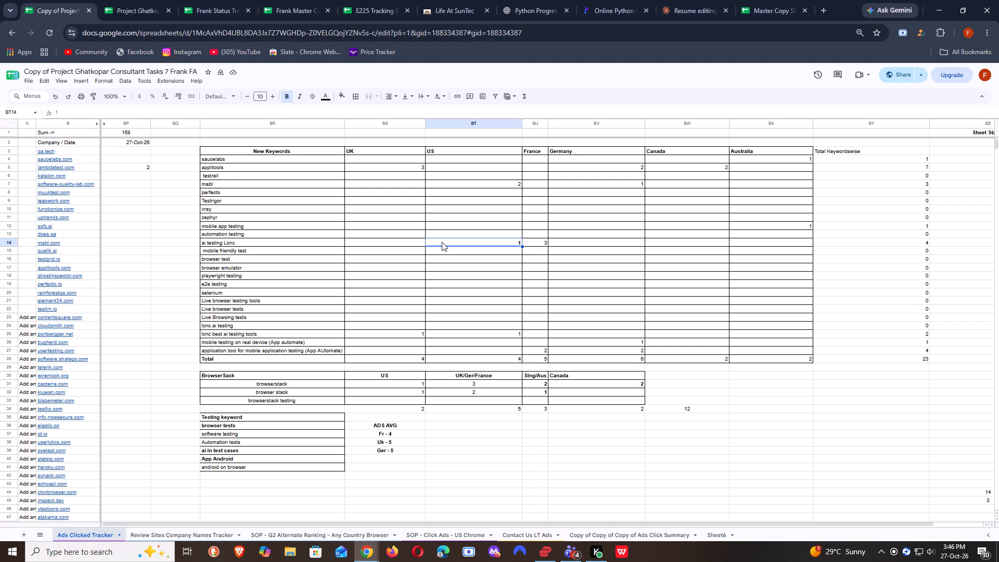
pyautogui.click(459, 328)
pyautogui.click(459, 332)
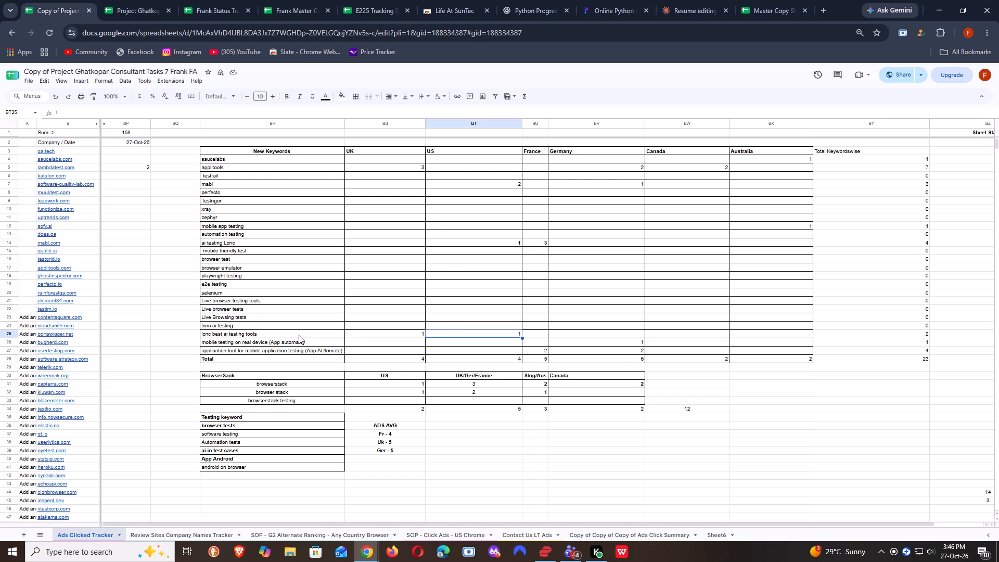
pyautogui.click(206, 0)
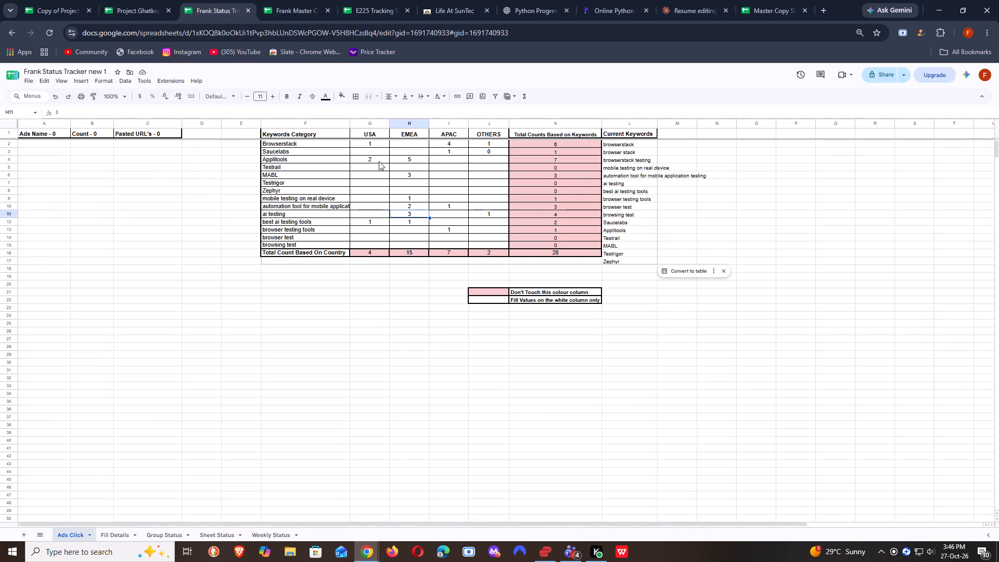
pyautogui.click(369, 174)
pyautogui.press('1')
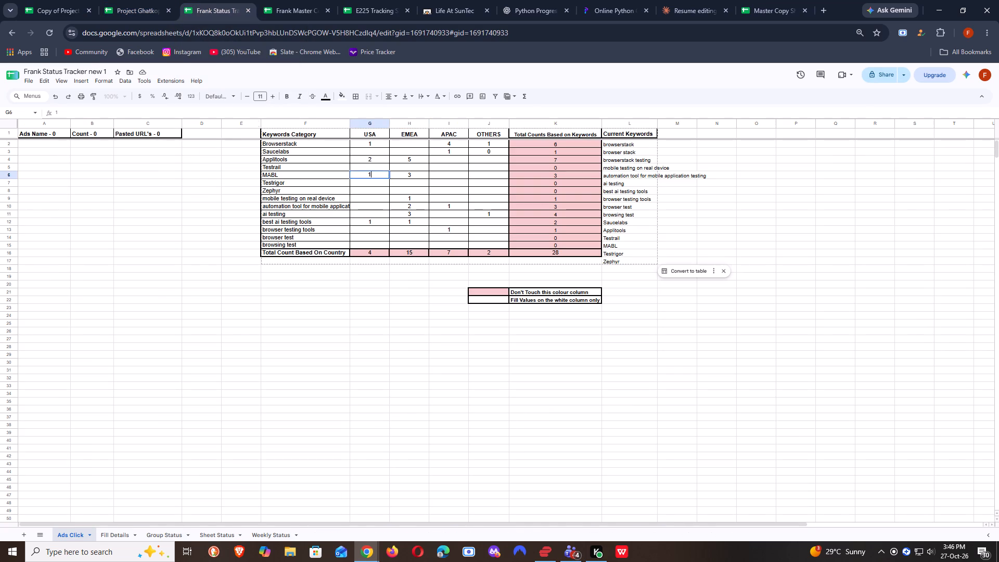
pyautogui.press('Return')
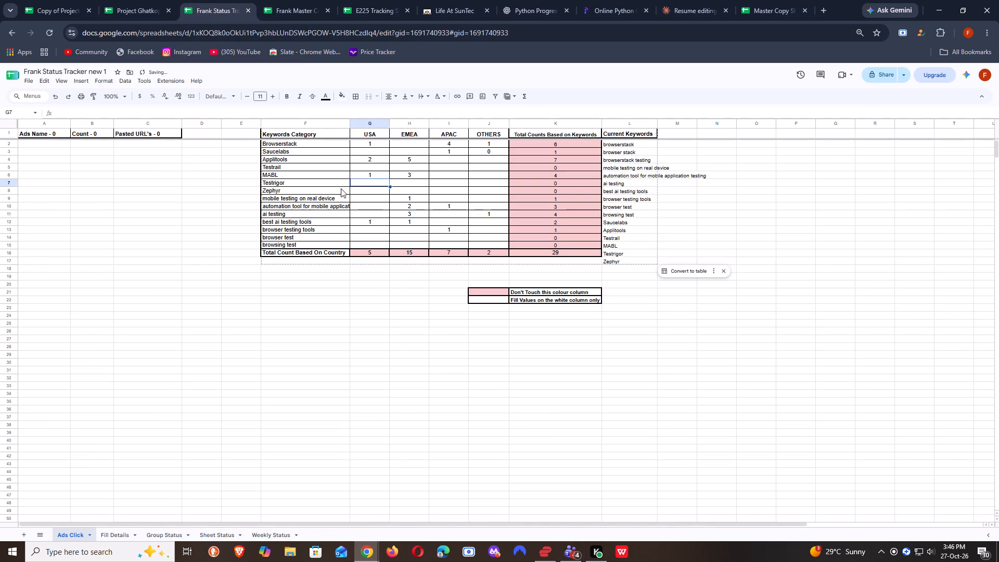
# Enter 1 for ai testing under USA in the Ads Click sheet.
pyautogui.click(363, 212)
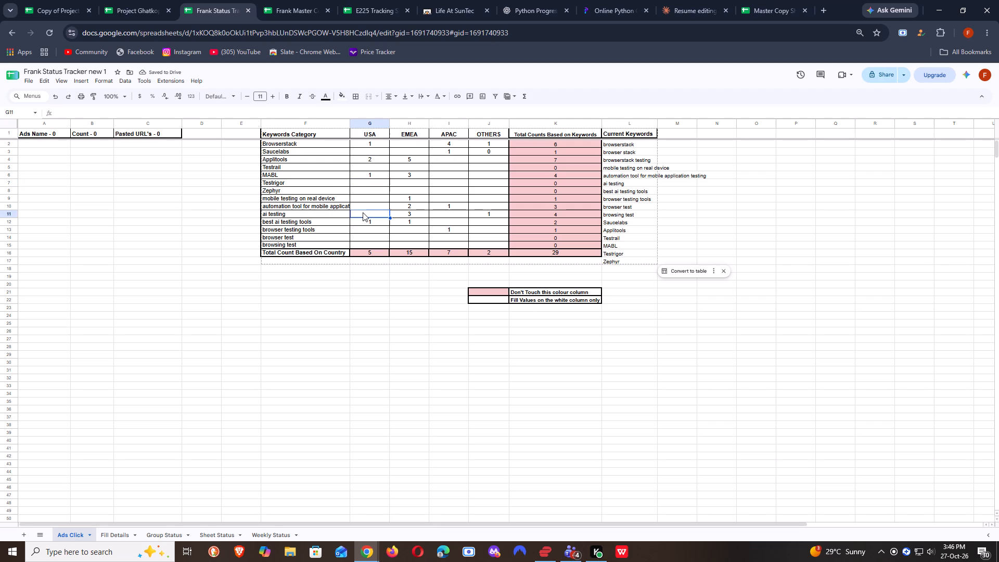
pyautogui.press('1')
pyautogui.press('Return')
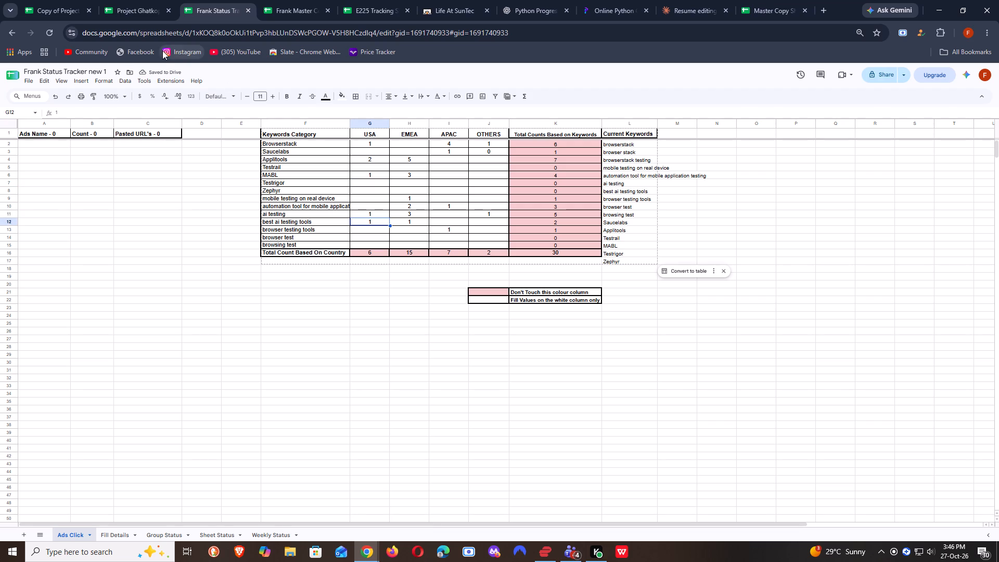
# Check the BrowserStack table in the Ads Clicked Tracker and set Browserstack under USA to 2 in the Ads Click sheet.
pyautogui.click(75, 0)
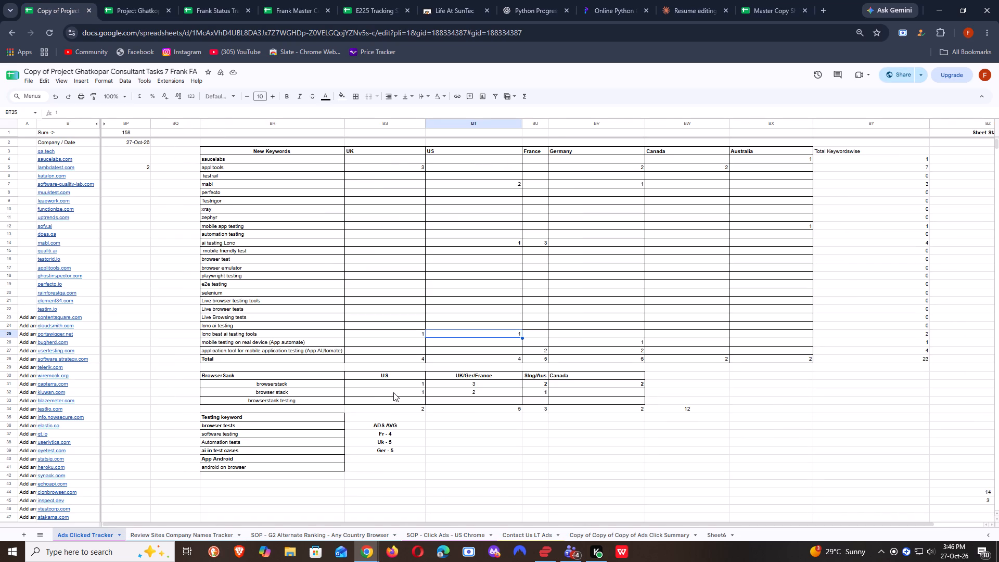
pyautogui.click(161, 0)
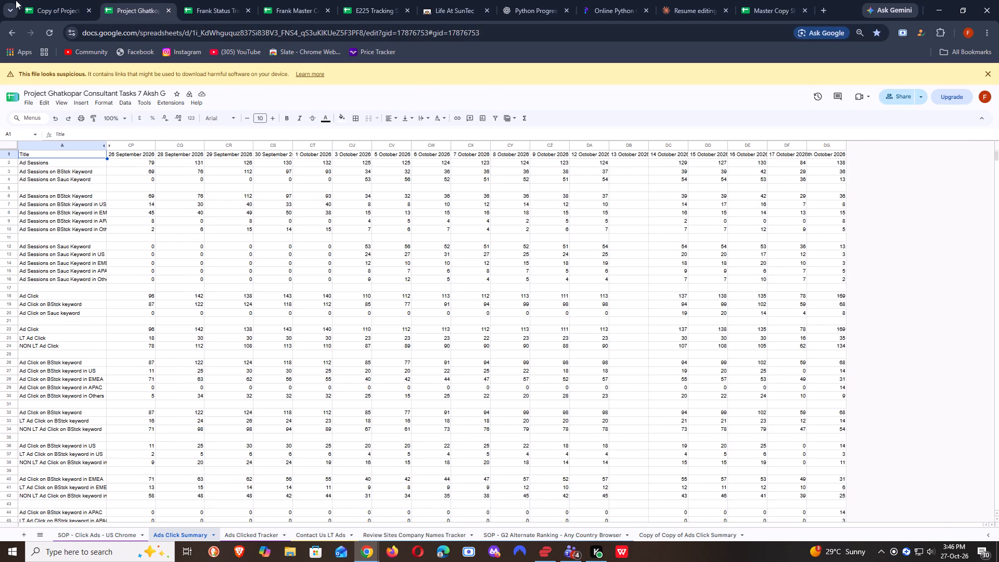
pyautogui.click(196, 0)
pyautogui.click(370, 142)
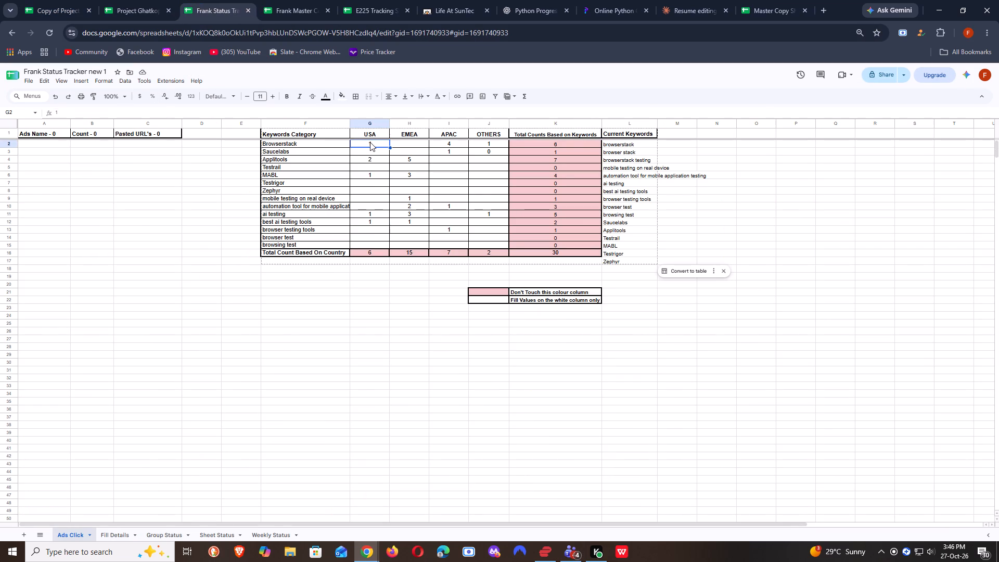
pyautogui.press('BackSpace')
pyautogui.press('2')
pyautogui.press('Return')
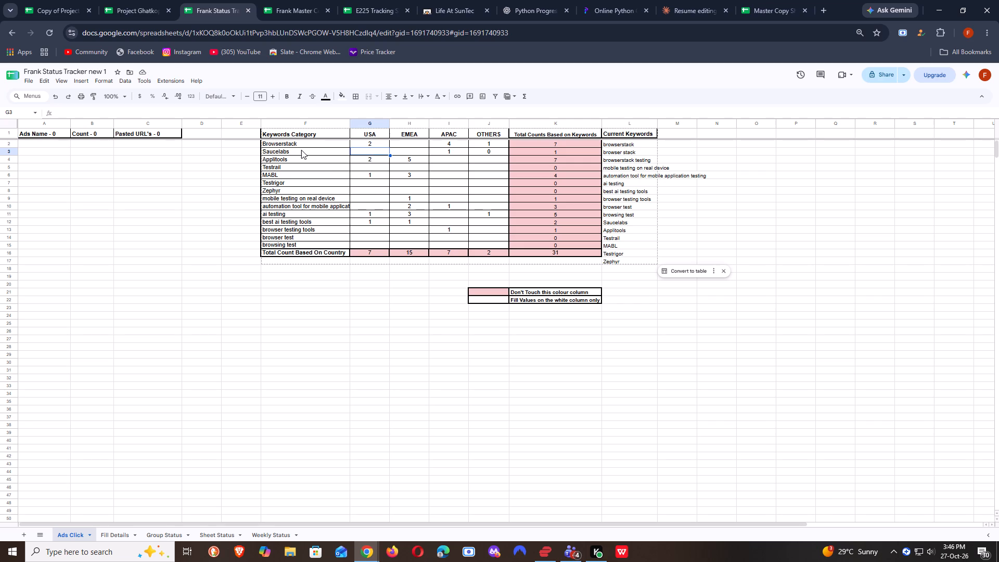
# Check the UK column of the Ads Clicked Tracker and set Applitools under USA to 3 in the Ads Click sheet.
pyautogui.click(32, 0)
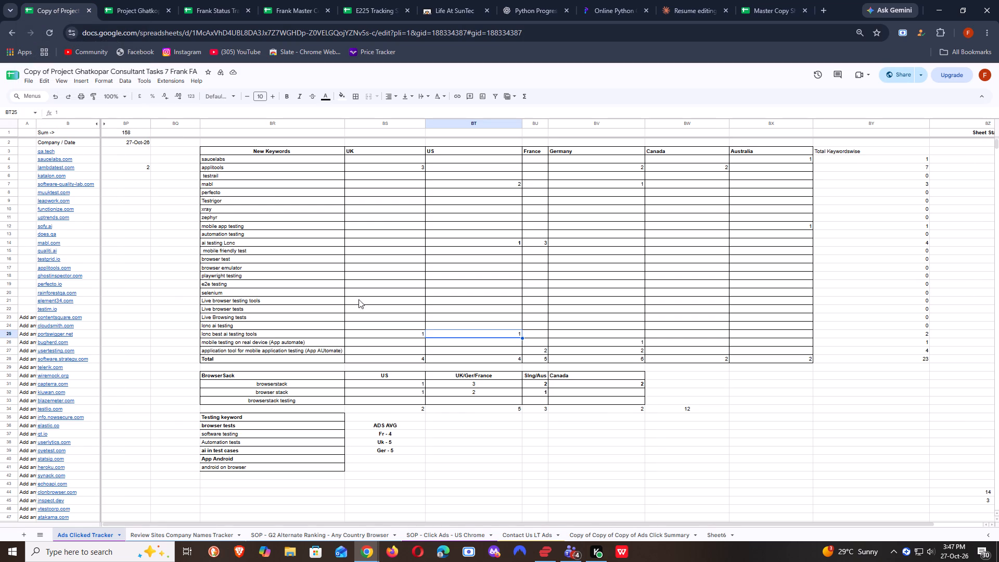
pyautogui.click(357, 169)
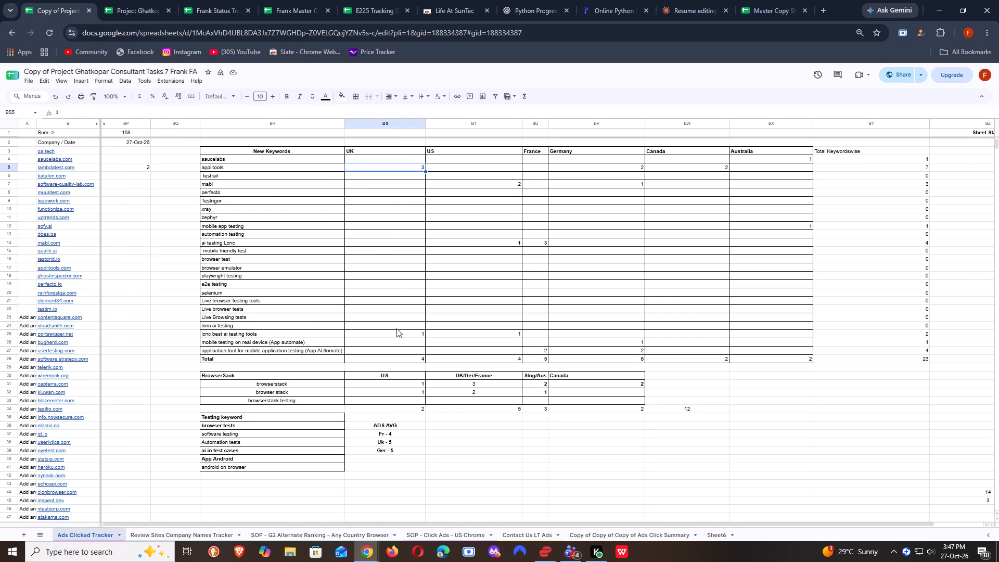
pyautogui.click(393, 334)
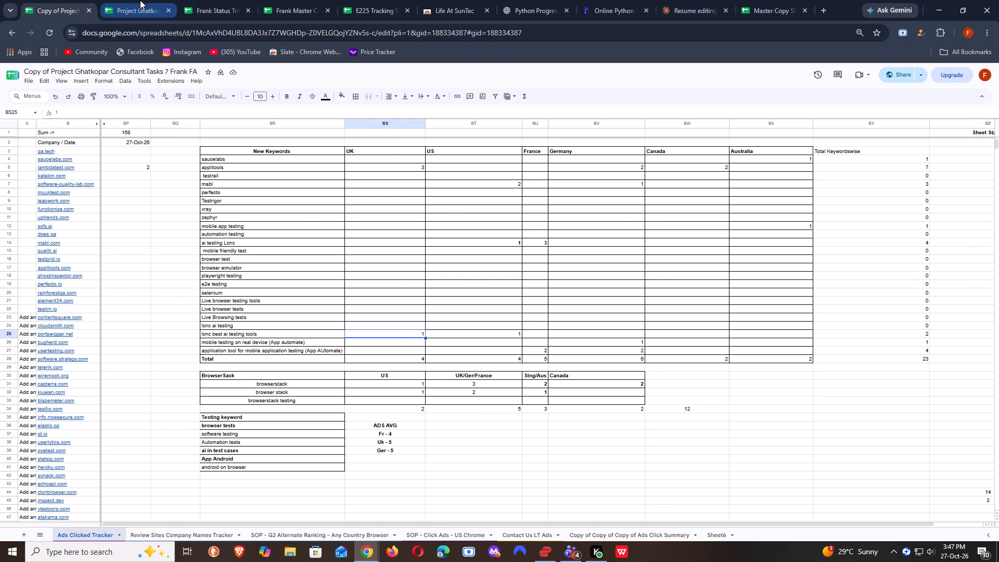
pyautogui.click(198, 0)
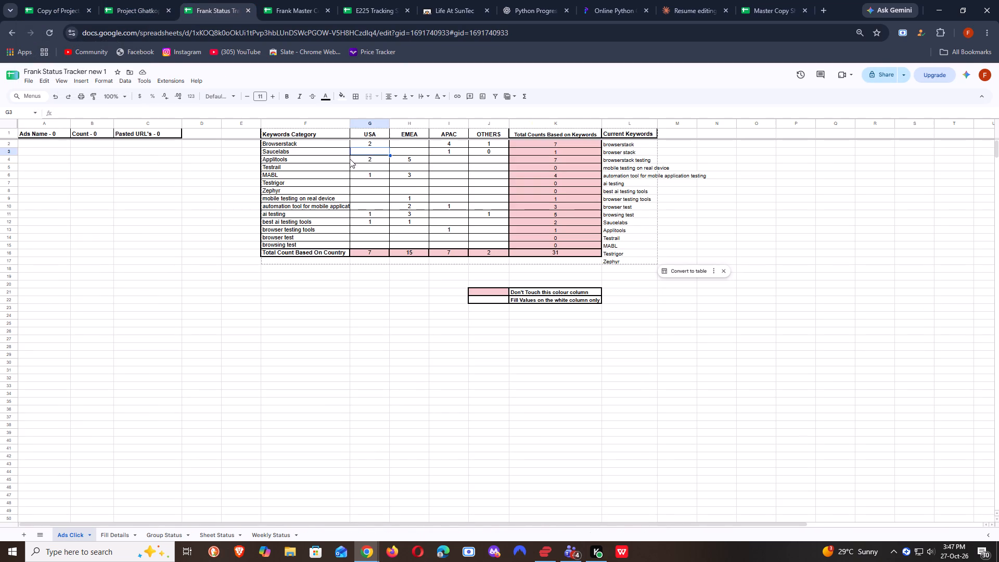
pyautogui.click(351, 159)
pyautogui.press('BackSpace')
pyautogui.press('3')
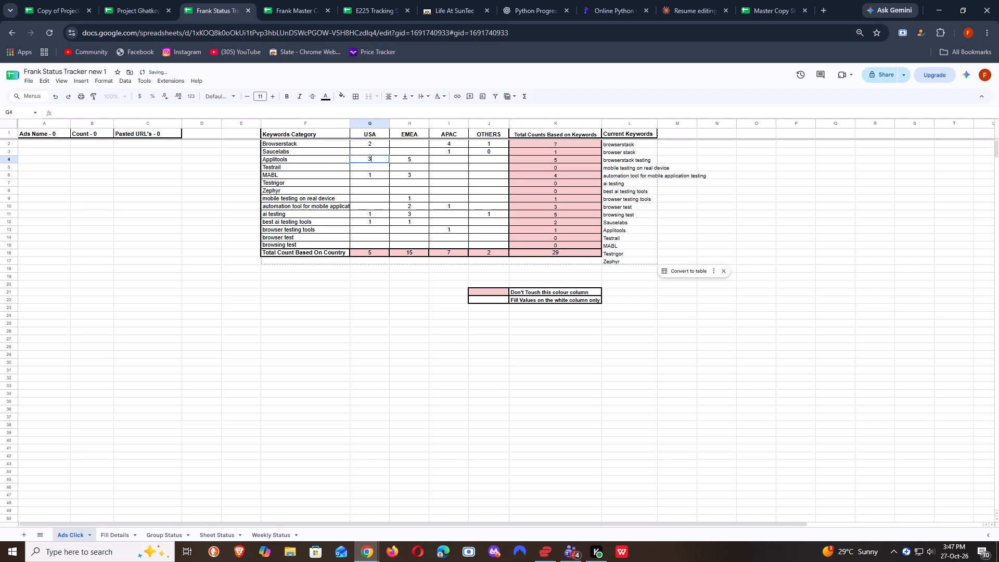
pyautogui.press('Return')
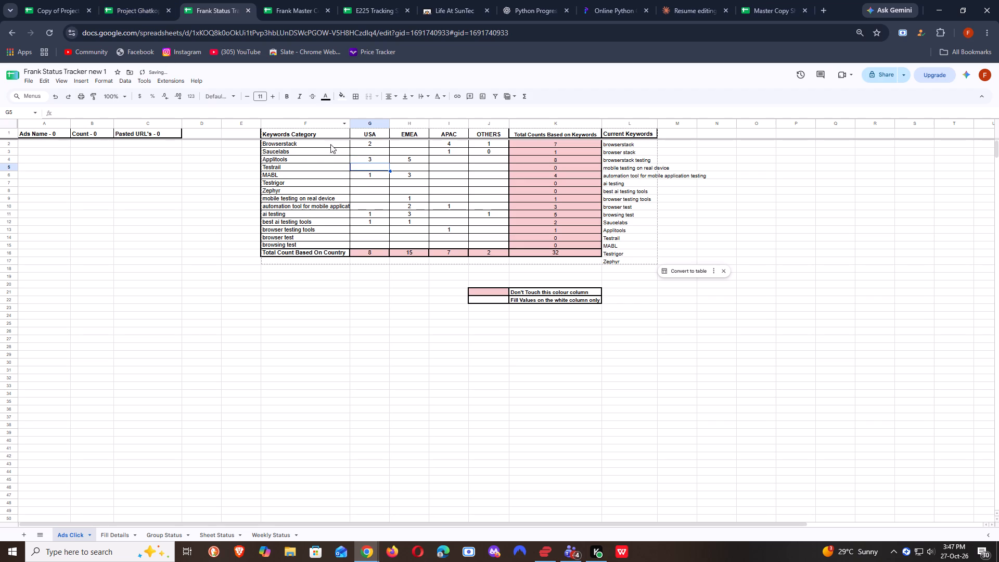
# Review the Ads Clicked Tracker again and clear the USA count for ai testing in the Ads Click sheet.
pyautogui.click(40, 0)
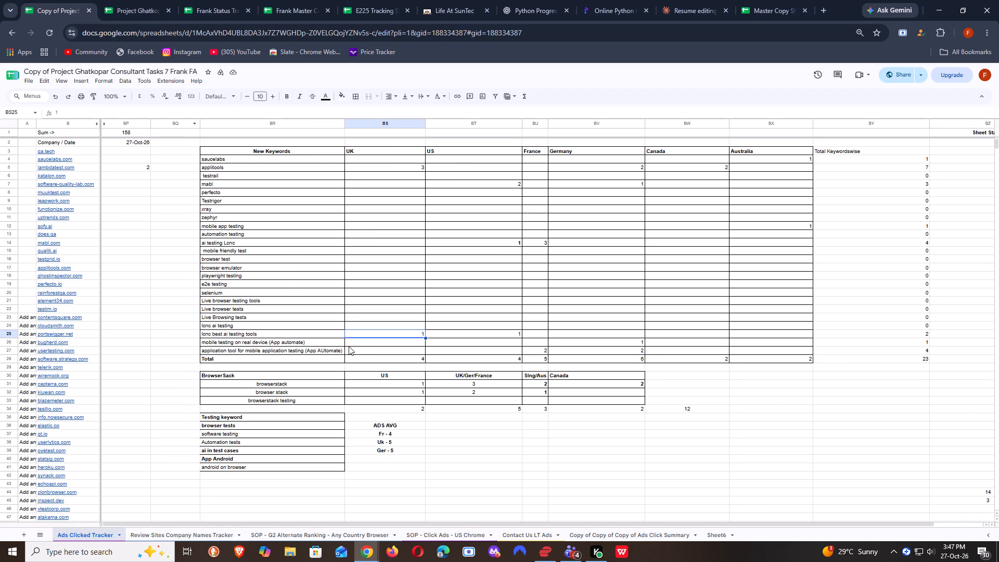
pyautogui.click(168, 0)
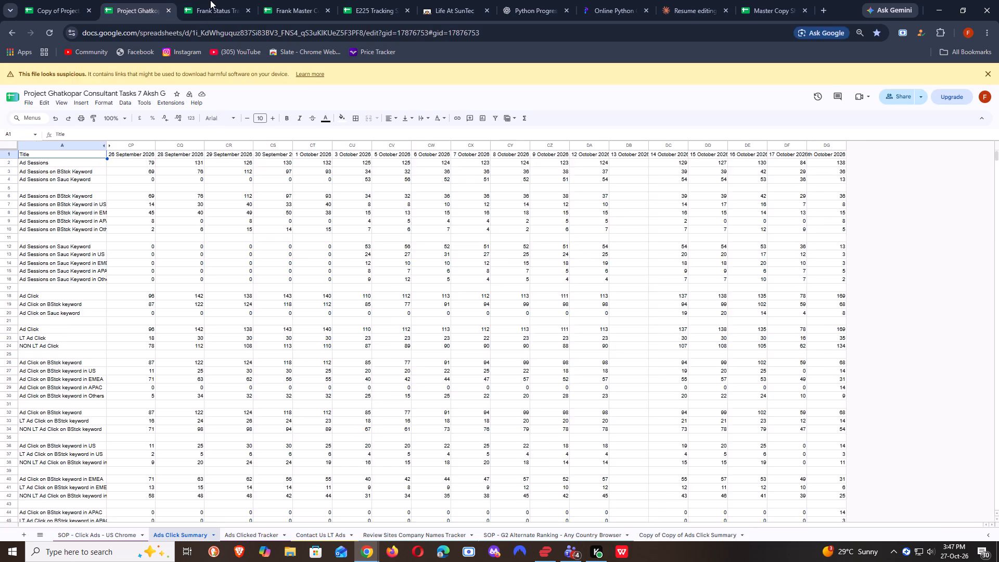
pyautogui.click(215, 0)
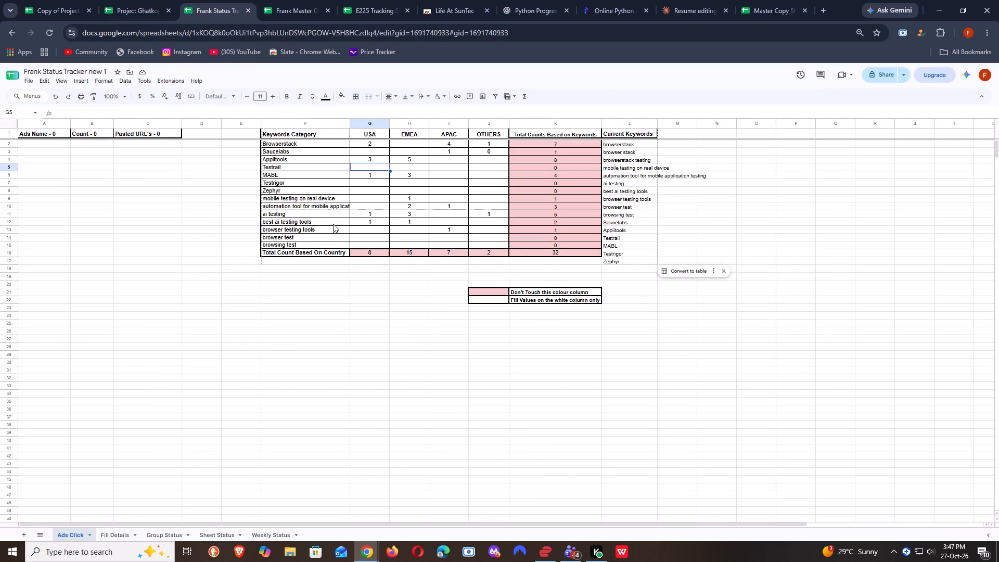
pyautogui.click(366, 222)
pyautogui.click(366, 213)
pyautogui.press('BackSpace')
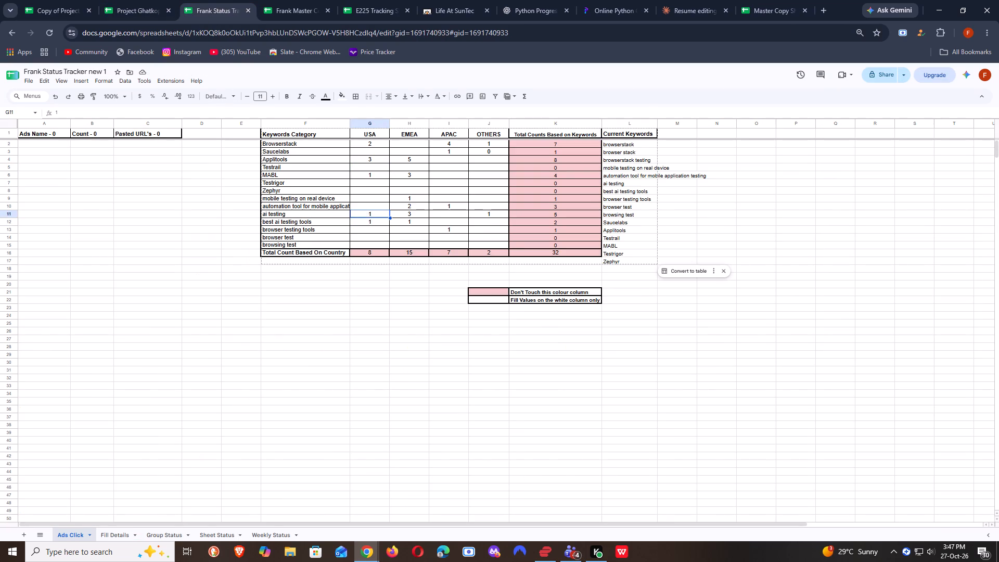
# Re-enter 3 as the Applitools count under USA in the Ads Click sheet.
pyautogui.click(376, 160)
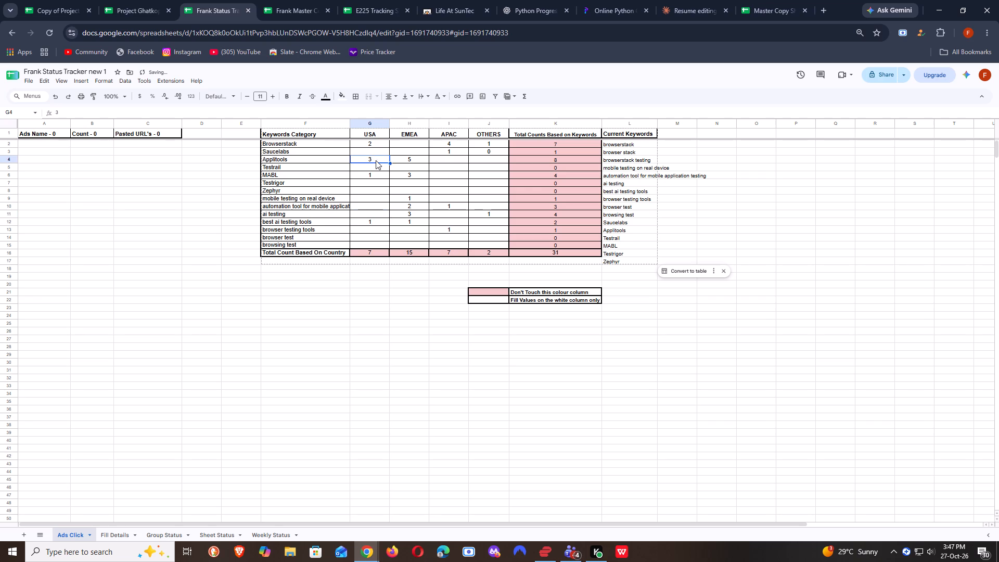
pyautogui.press('BackSpace')
pyautogui.press('3')
pyautogui.press('Return')
# Check the UK/Ger/France figures in the Ads Clicked Tracker's BrowserStack table and set Browserstack under EMEA to 5 in the Ads Click sheet.
pyautogui.click(370, 146)
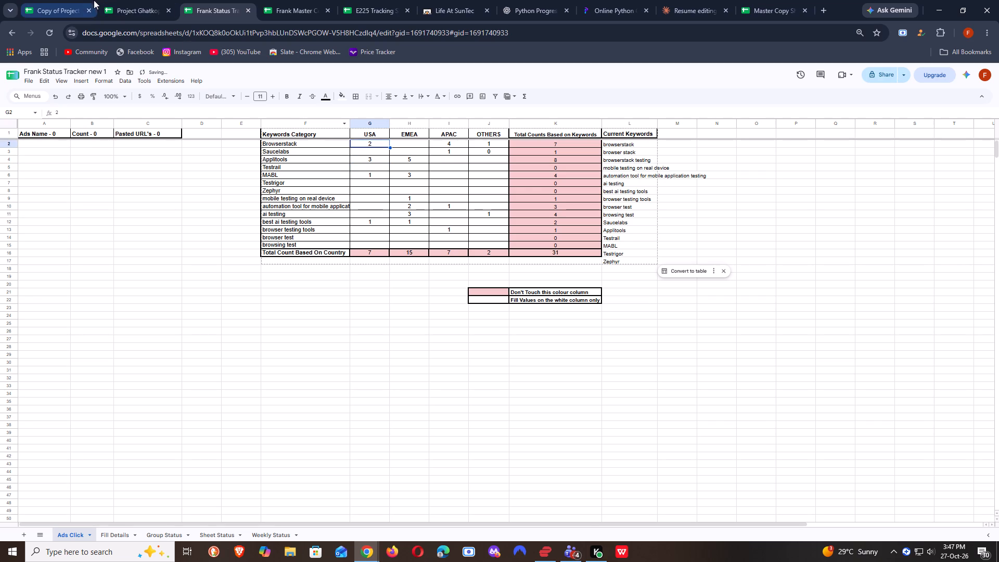
pyautogui.click(85, 0)
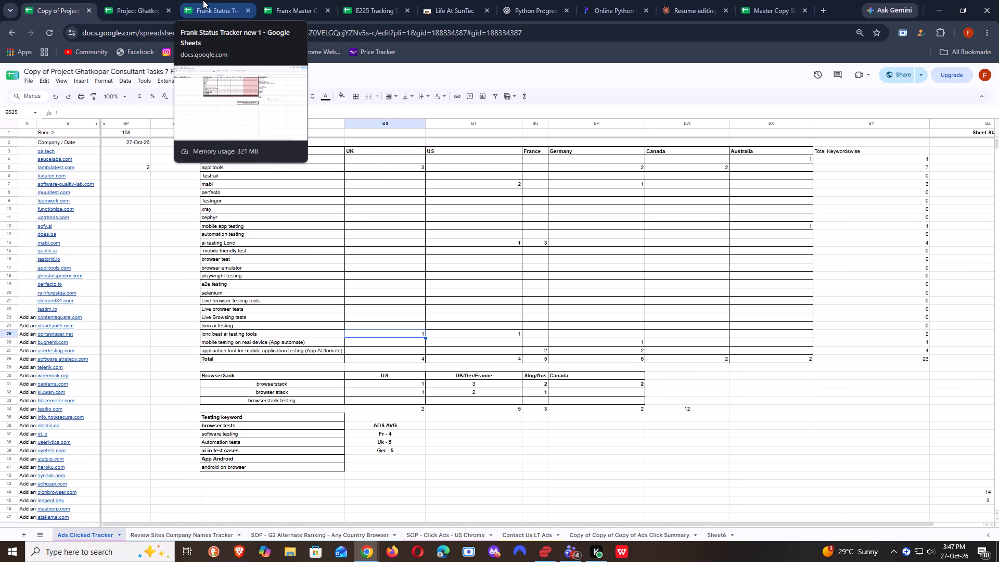
pyautogui.click(203, 0)
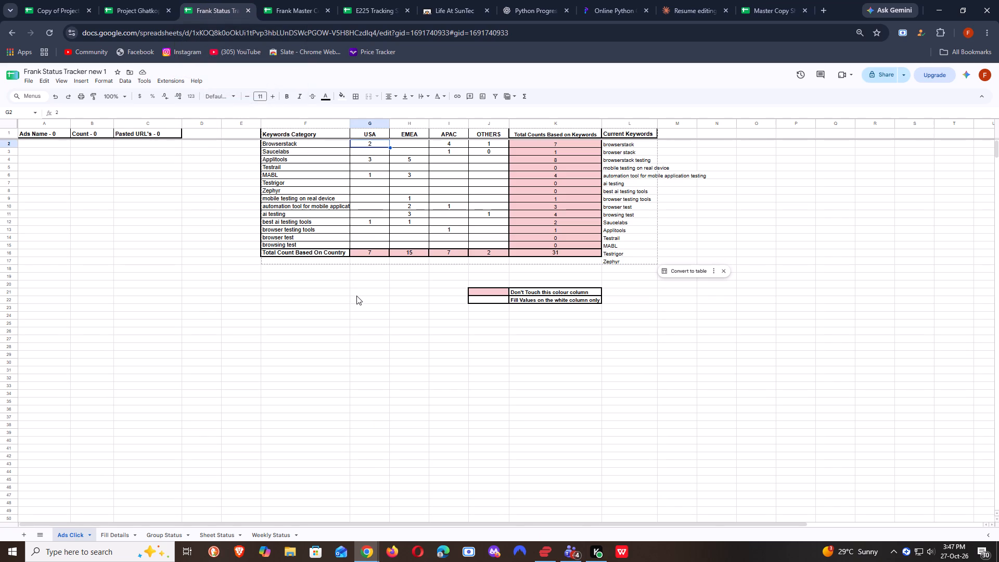
pyautogui.click(33, 0)
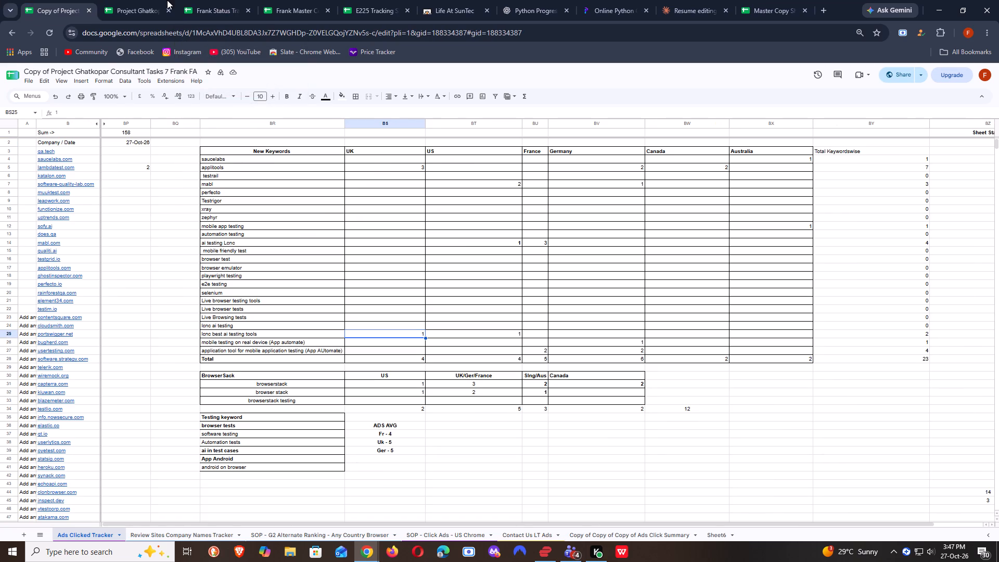
pyautogui.click(180, 0)
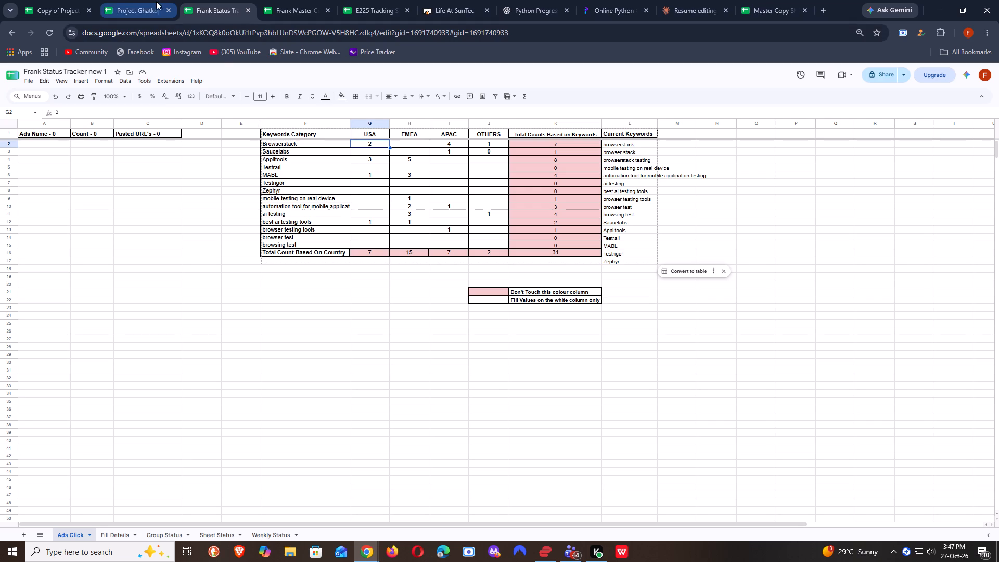
pyautogui.click(58, 0)
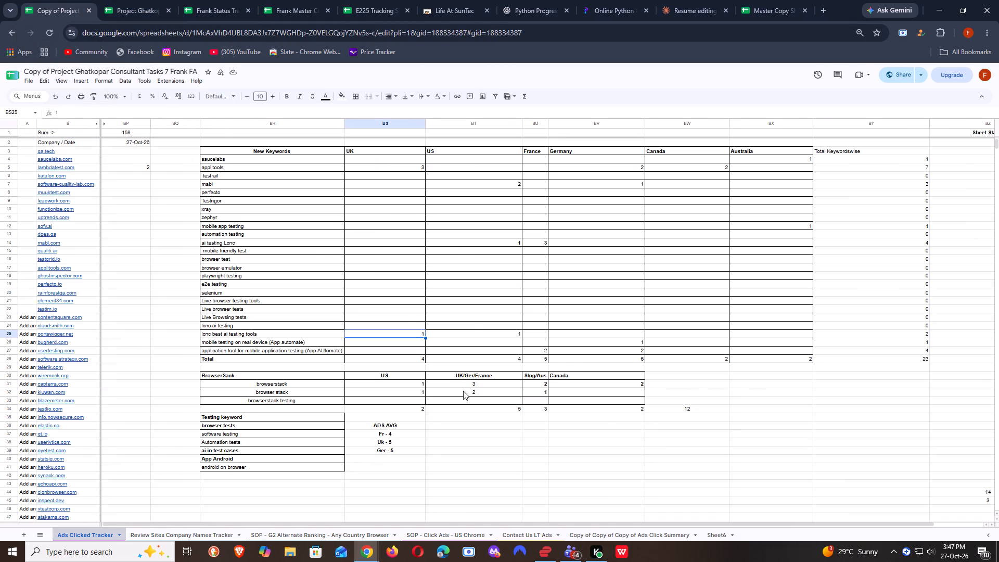
pyautogui.click(227, 0)
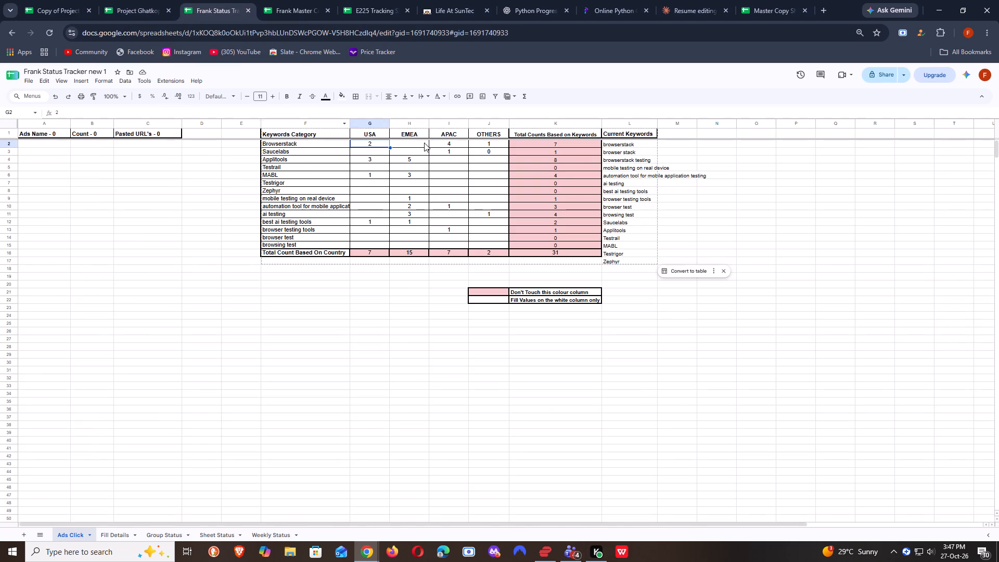
pyautogui.click(415, 144)
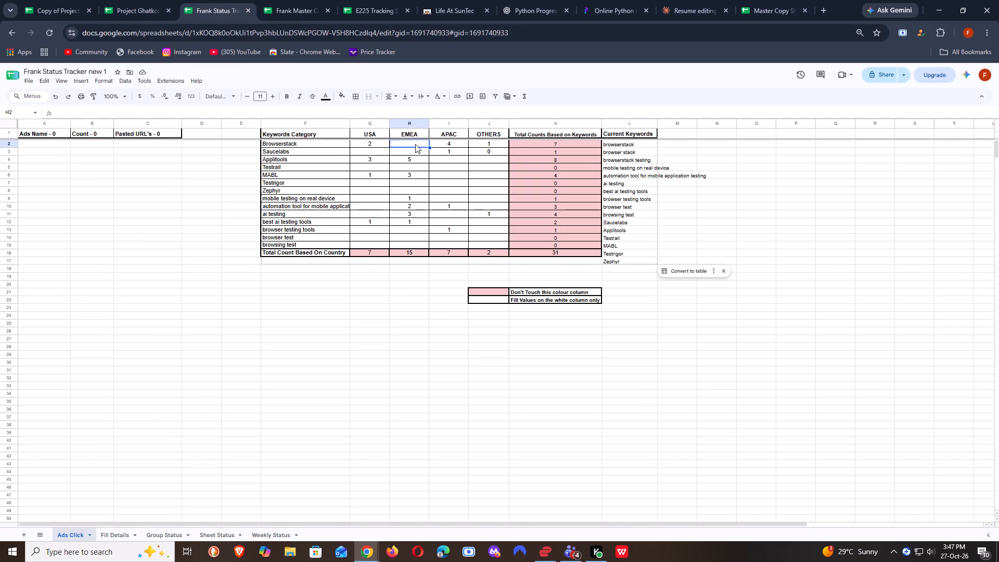
pyautogui.press('5')
pyautogui.press('Return')
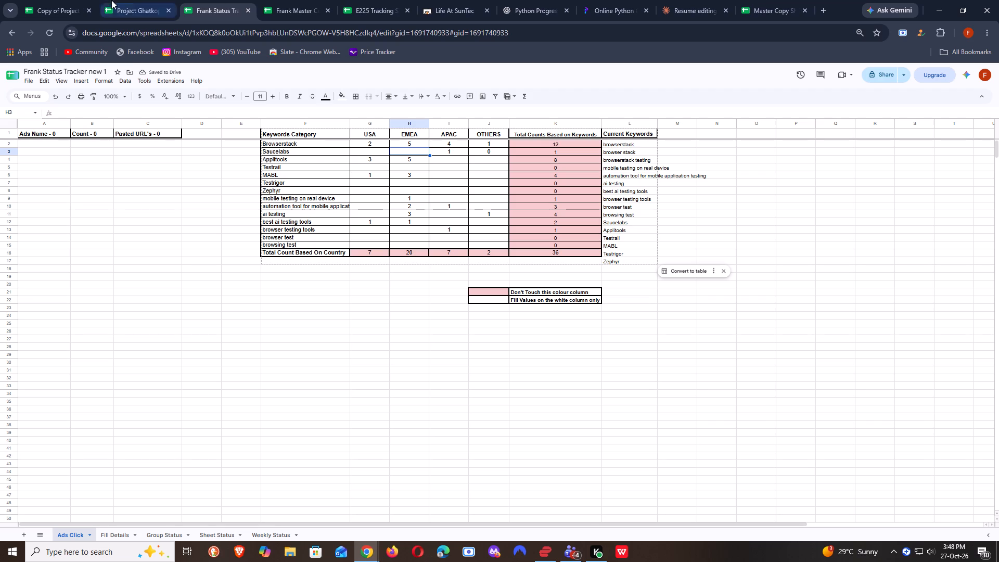
# Check the BrowserStack table in the Ads Clicked Tracker and set Browserstack under APAC to 2 in the Ads Click sheet.
pyautogui.click(73, 0)
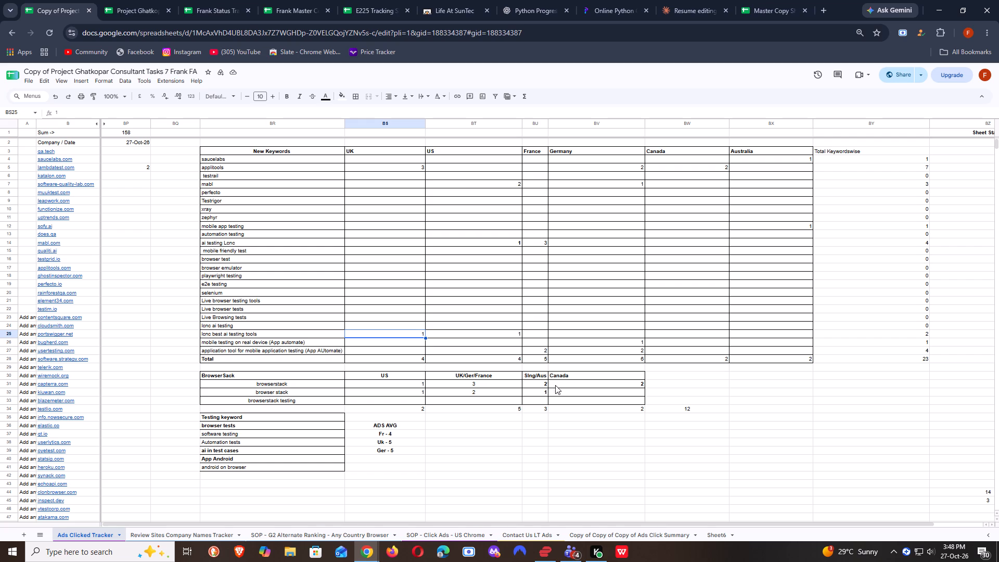
pyautogui.click(219, 0)
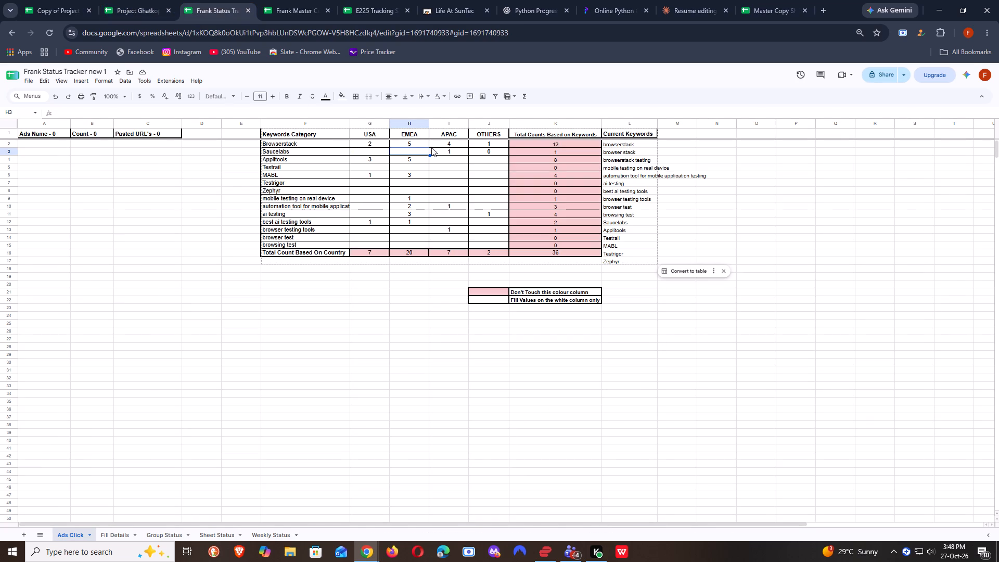
pyautogui.click(449, 144)
pyautogui.press('BackSpace')
pyautogui.press('2')
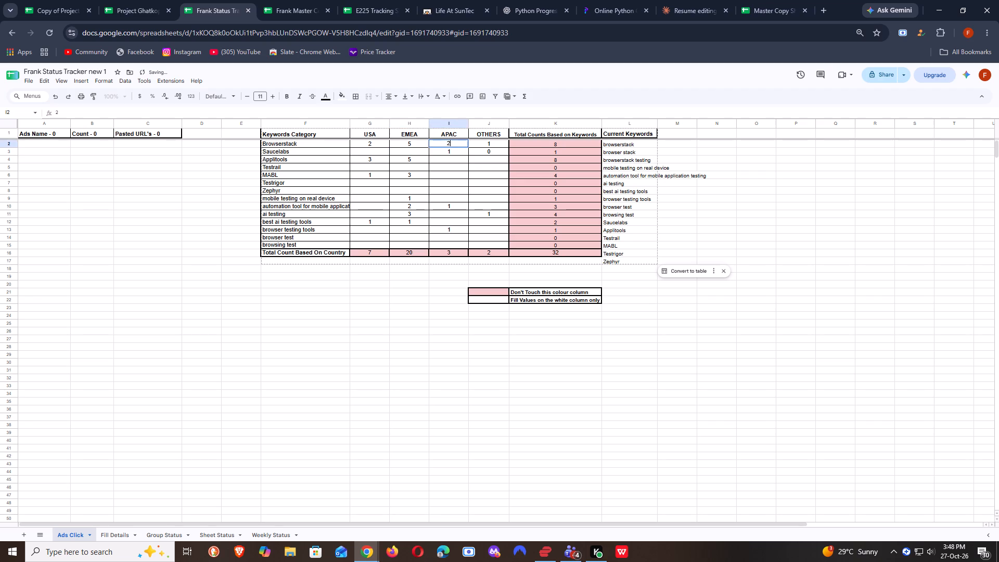
pyautogui.press('Return')
# Clear the APAC counts from Saucelabs down to browser testing tools in the Ads Click sheet.
pyautogui.moveTo(438, 151); pyautogui.dragTo(439, 151)
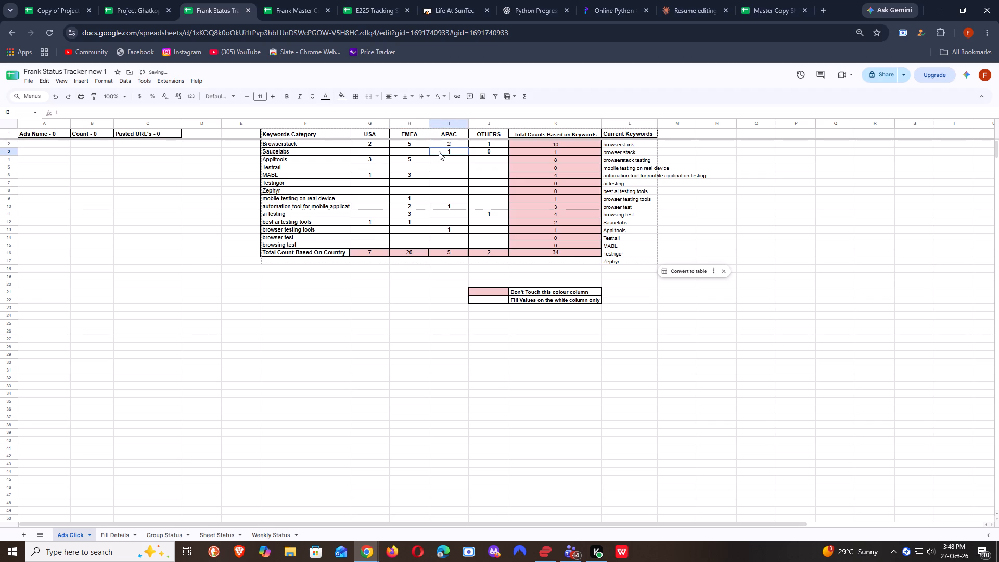
pyautogui.moveTo(439, 151); pyautogui.dragTo(445, 226)
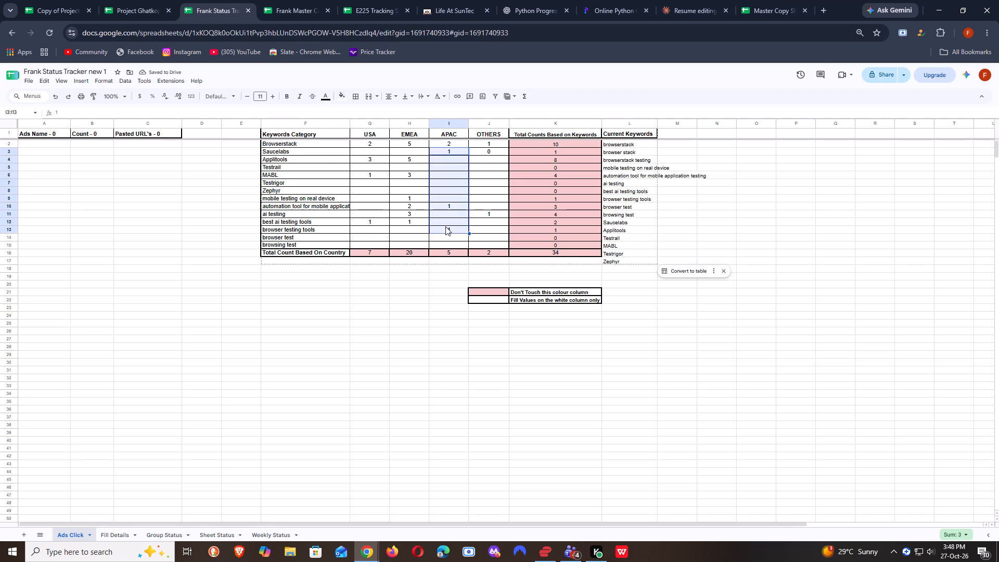
pyautogui.press('Delete')
pyautogui.click(385, 284)
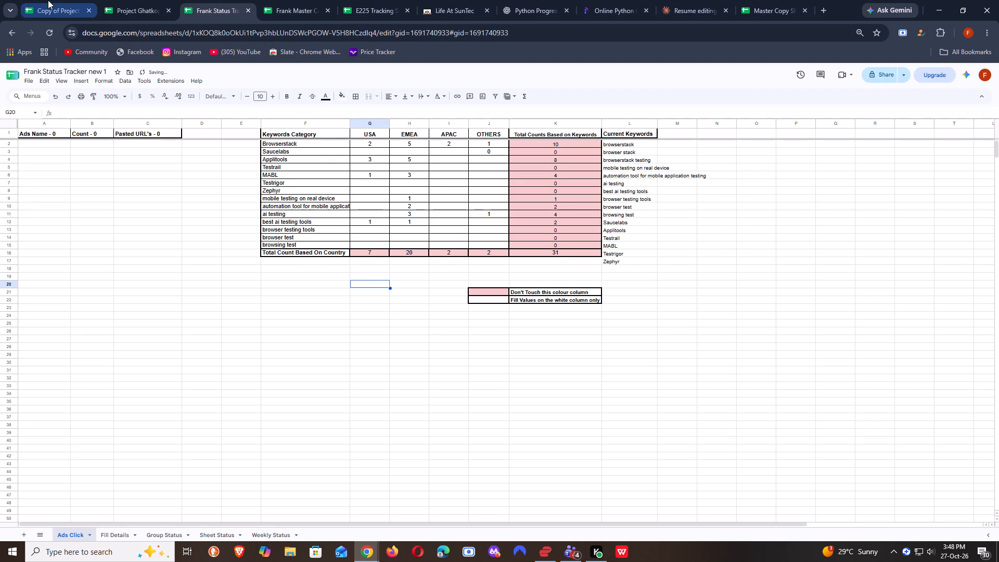
# Check the mobile app testing row in the Ads Clicked Tracker and enter 1 under APAC for automation tool for mobile application testing.
pyautogui.click(48, 0)
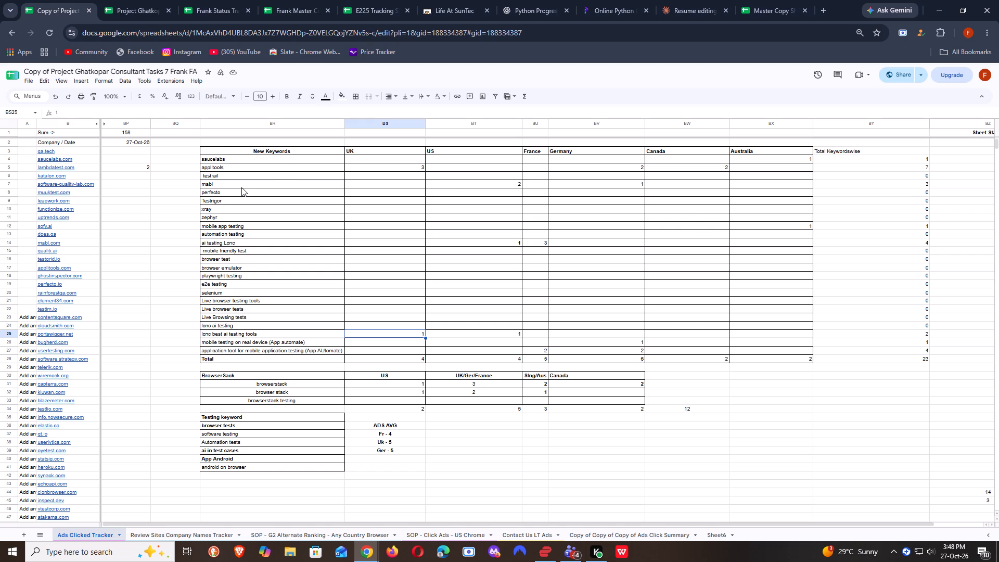
pyautogui.moveTo(773, 227); pyautogui.dragTo(416, 230)
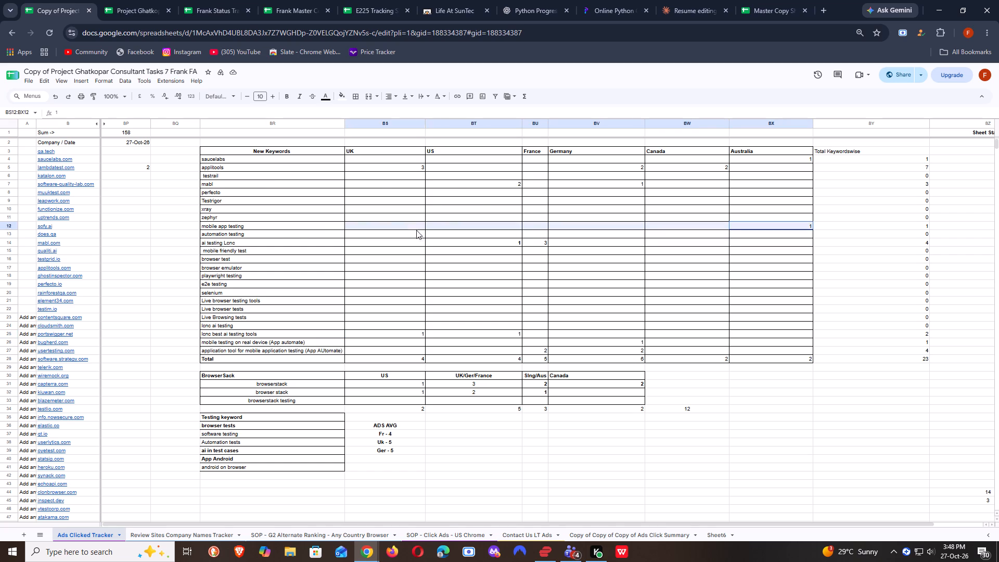
pyautogui.moveTo(416, 230); pyautogui.dragTo(285, 225)
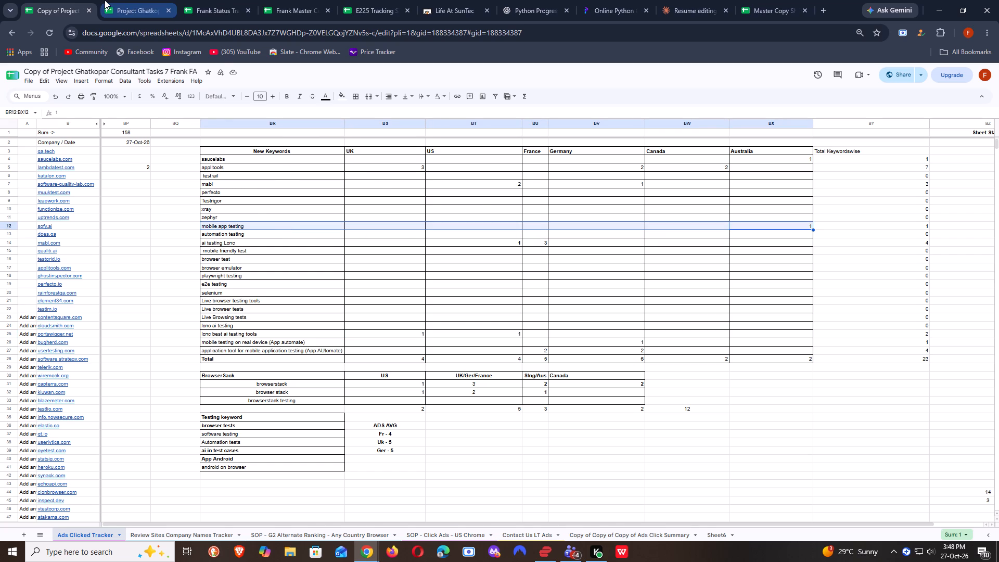
pyautogui.click(203, 0)
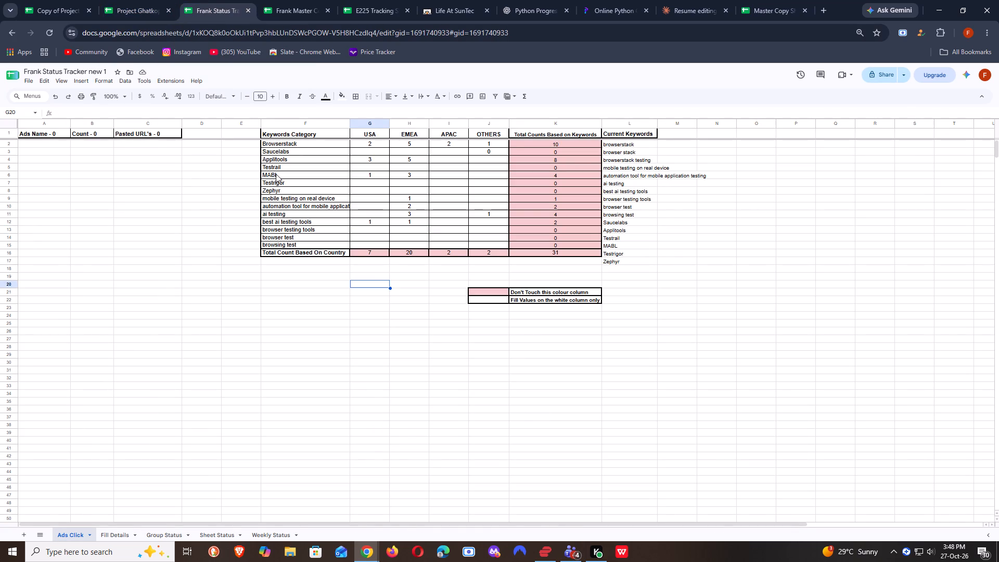
pyautogui.click(287, 203)
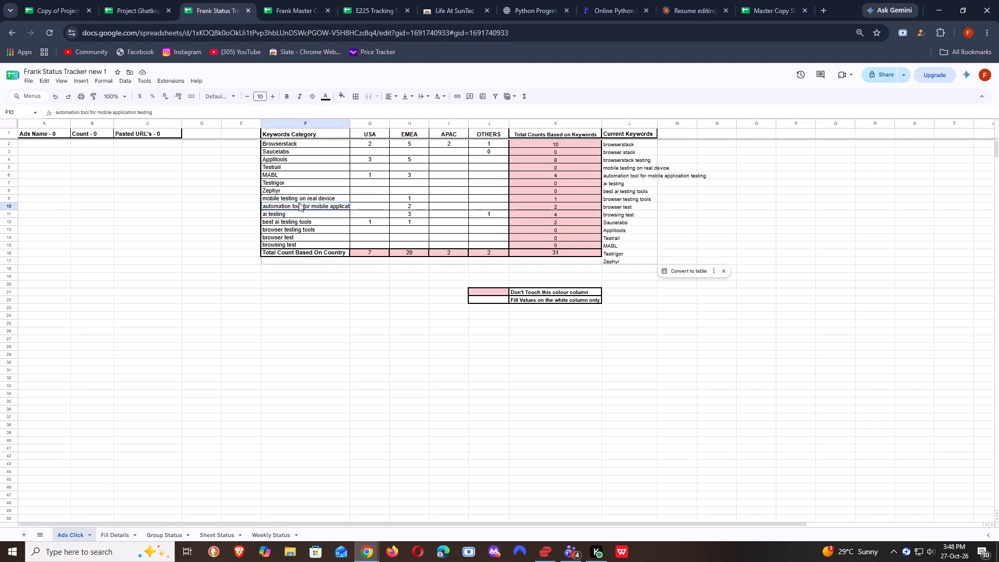
pyautogui.click(443, 209)
pyautogui.press('1')
pyautogui.press('Return')
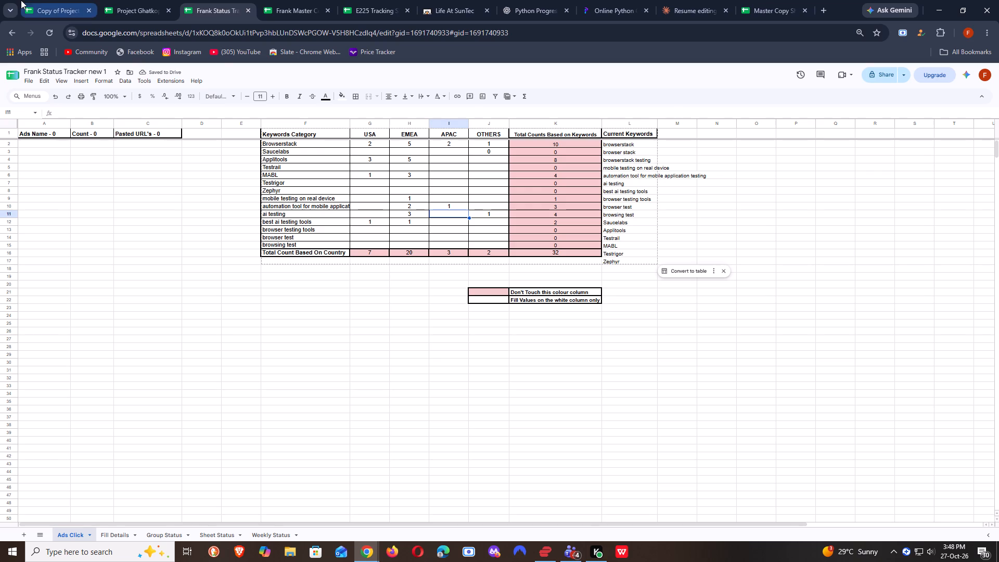
# Check the Ads Clicked Tracker again and enter 1 as the Saucelabs count under APAC in the Ads Click sheet.
pyautogui.click(52, 0)
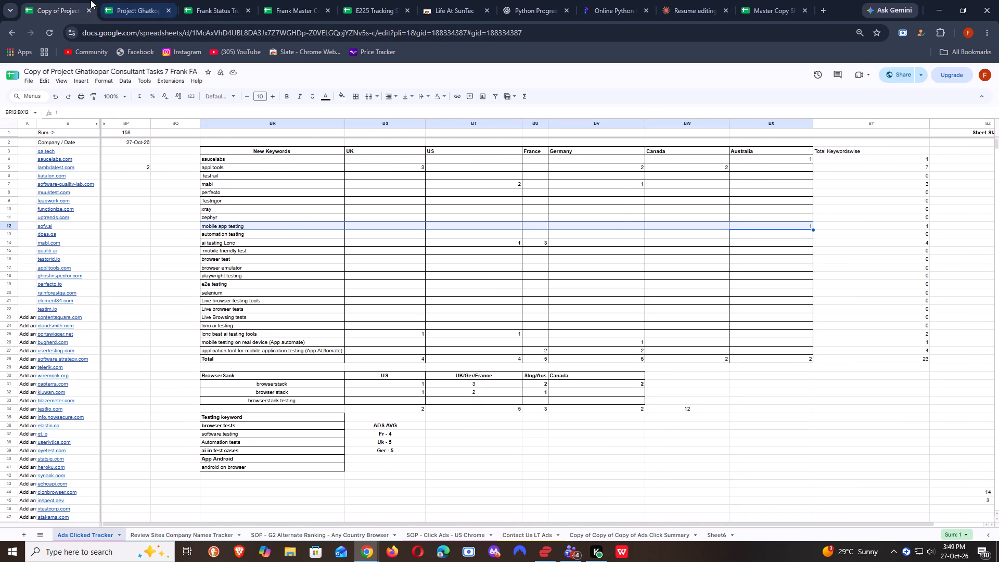
pyautogui.click(189, 0)
pyautogui.click(444, 149)
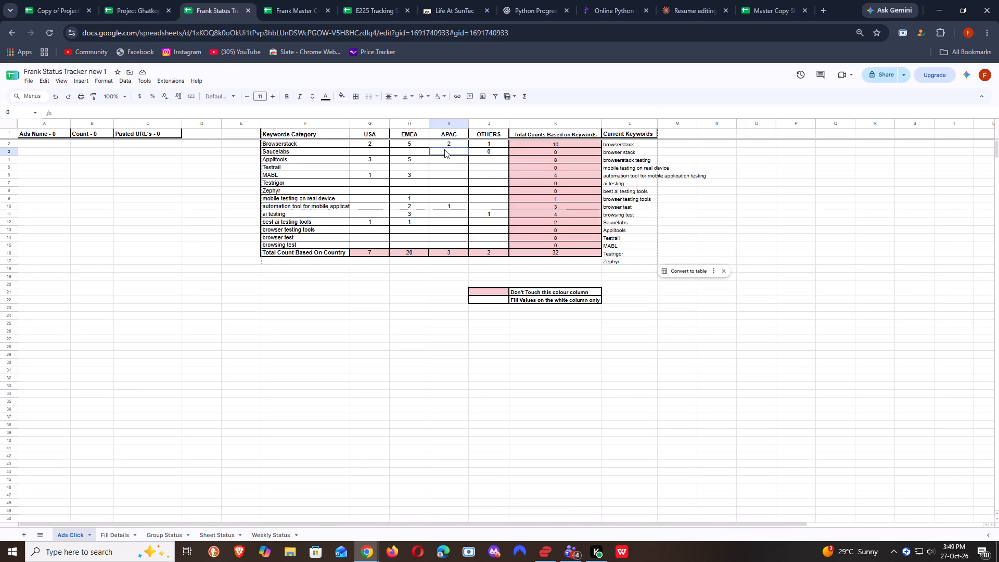
pyautogui.press('1')
pyautogui.press('Return')
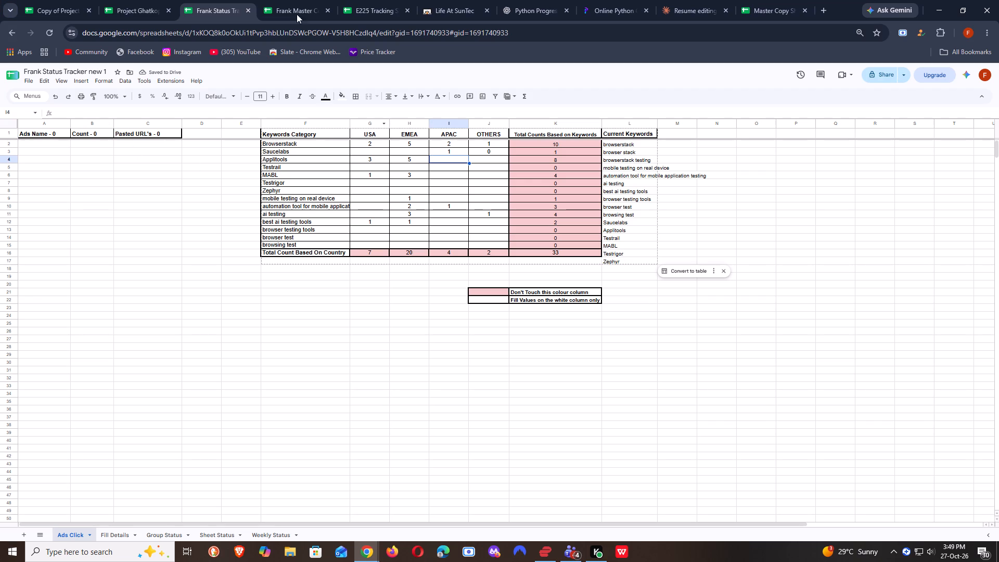
# Check the Canada figure for BrowserStack in the Ads Clicked Tracker and set Browserstack under OTHERS to 2 in the Ads Click sheet.
pyautogui.click(75, 0)
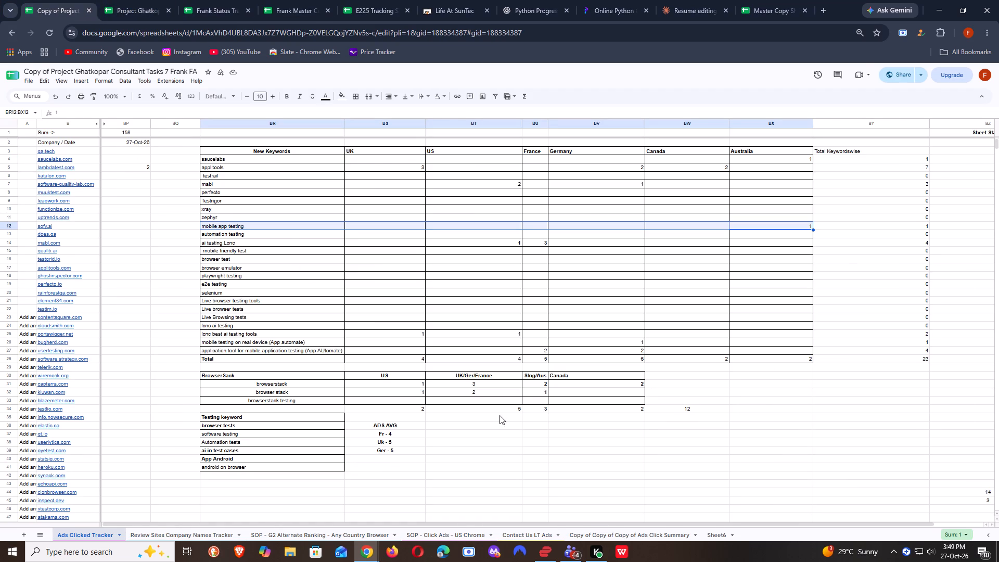
pyautogui.click(149, 0)
pyautogui.click(221, 0)
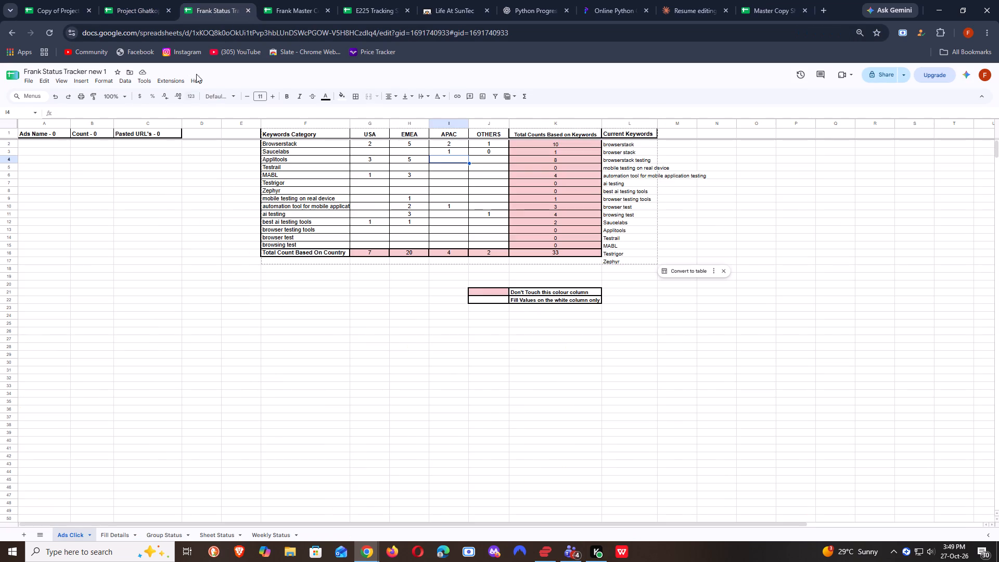
pyautogui.click(479, 141)
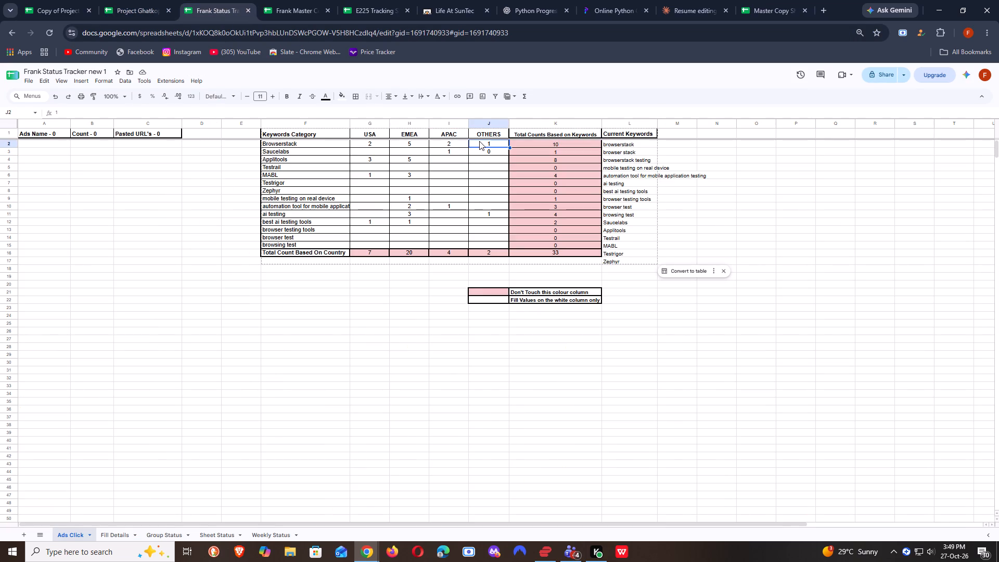
pyautogui.press('2')
pyautogui.press('Return')
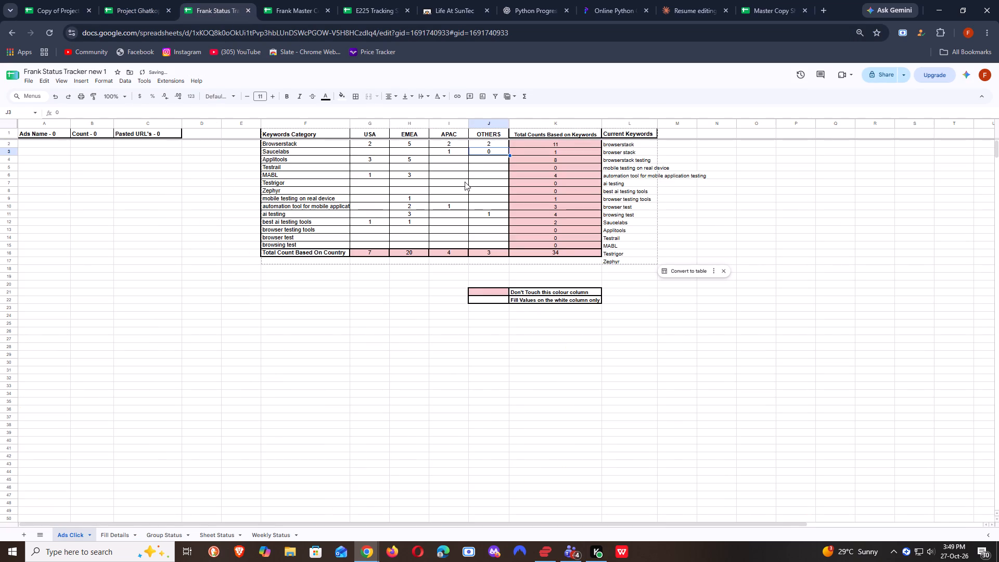
# Clear the OTHERS counts for ai testing and Saucelabs in the Ads Click sheet.
pyautogui.click(490, 213)
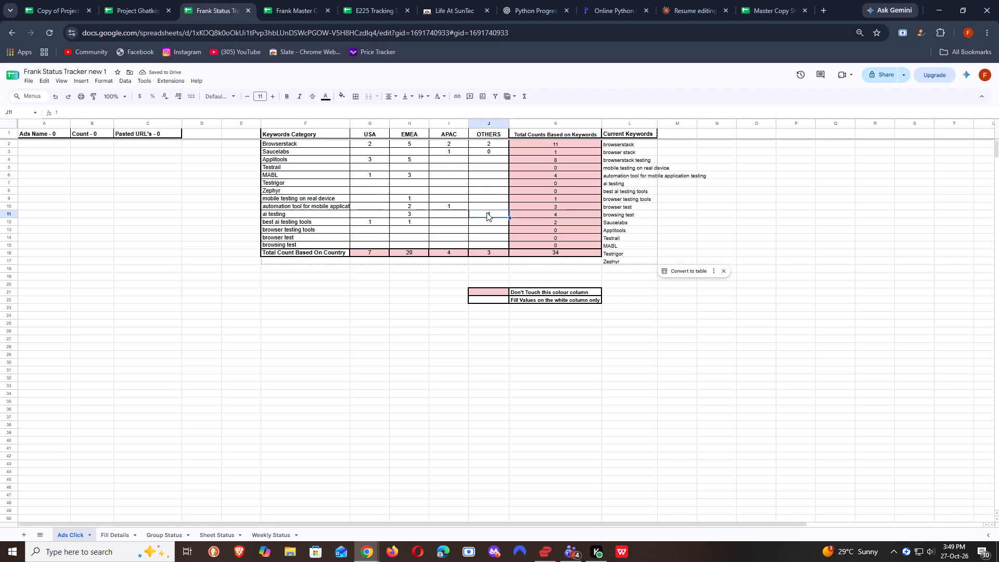
pyautogui.press('BackSpace')
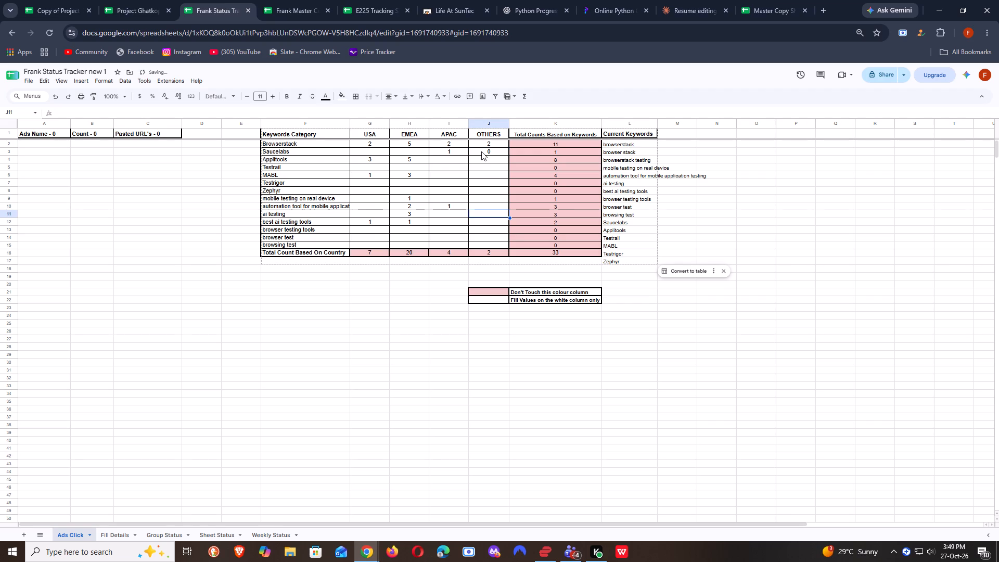
pyautogui.click(481, 151)
pyautogui.press('BackSpace')
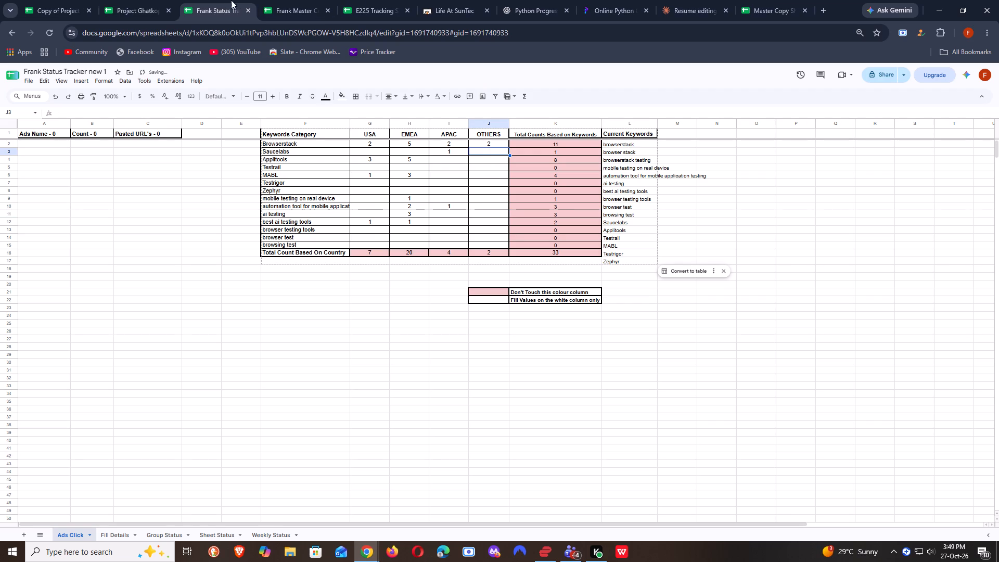
# Check the Canada column of the Ads Clicked Tracker and enter 1 as the Applitools count under OTHERS in the Ads Click sheet.
pyautogui.click(57, 0)
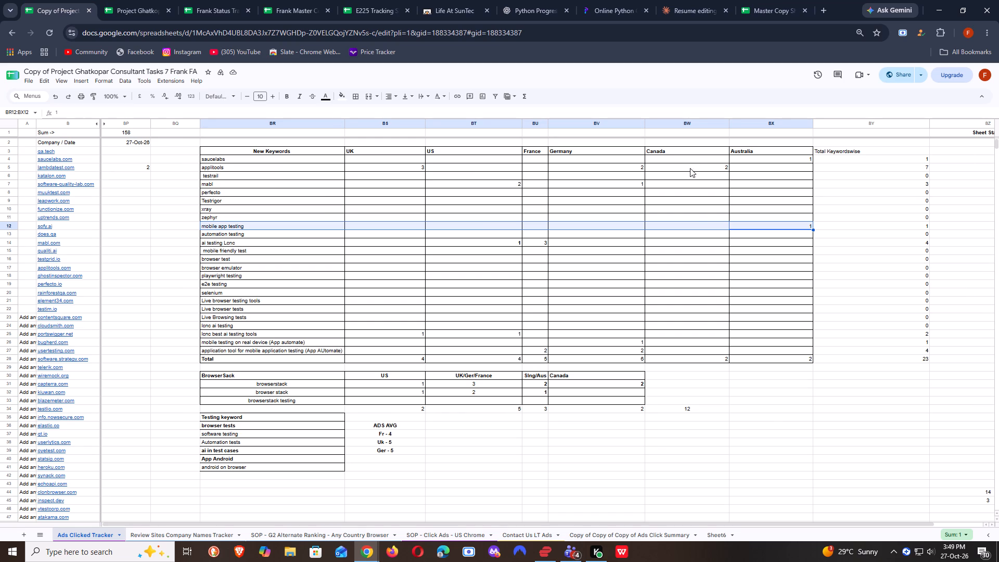
pyautogui.click(208, 0)
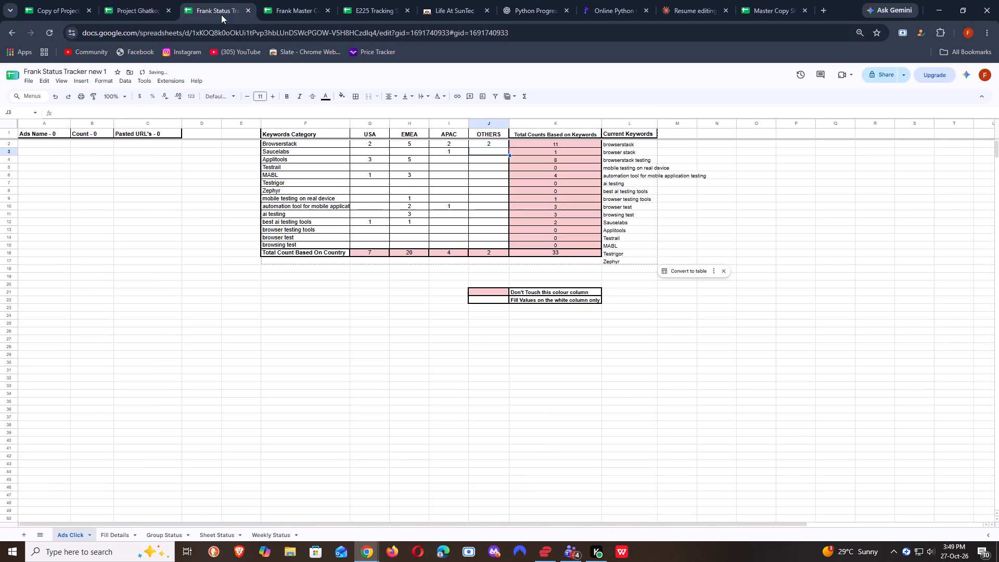
pyautogui.click(492, 159)
pyautogui.press('1')
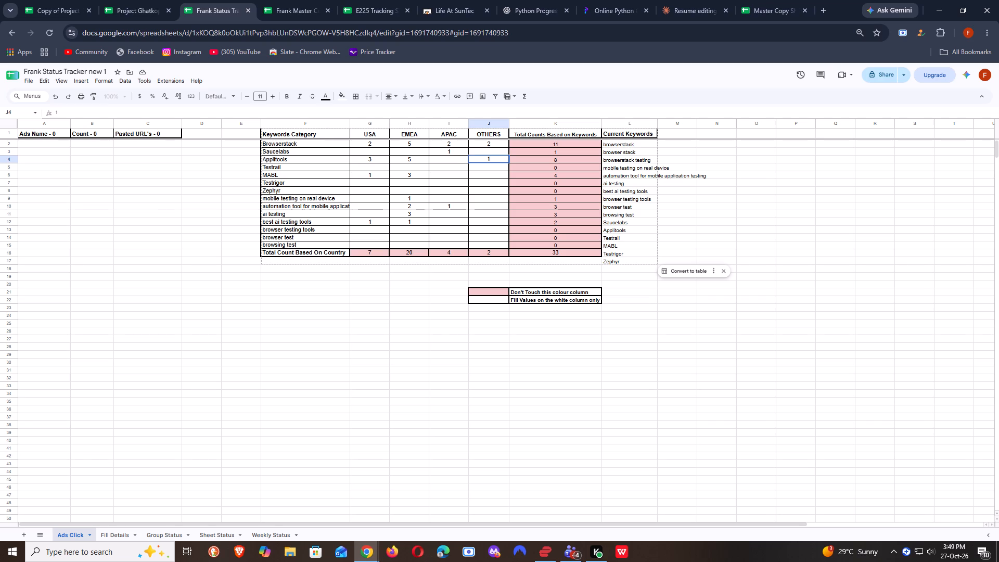
pyautogui.click(491, 176)
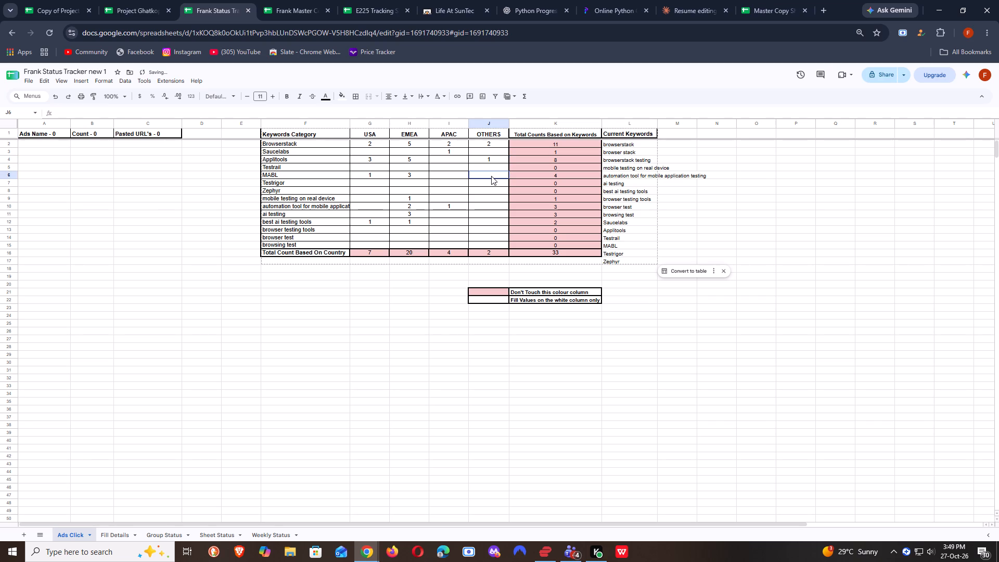
# Enter 1 as the Testrail count under OTHERS in the Ads Click sheet.
pyautogui.press('Up')
pyautogui.press('1')
pyautogui.press('Return')
# Check the category figures in the Fill Details sheet and clear the EMEA count for MABL in the Ads Click sheet.
pyautogui.click(114, 535)
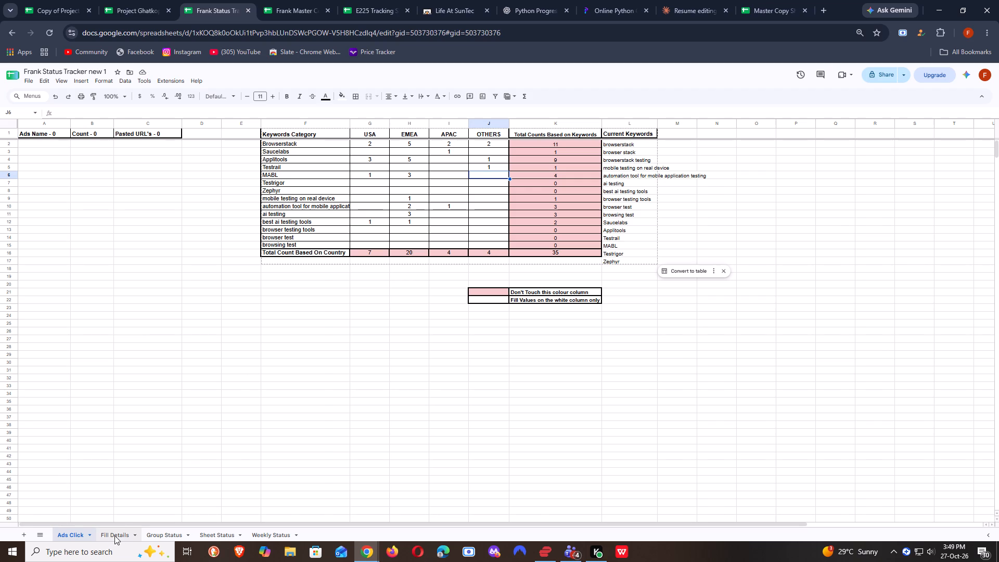
pyautogui.scroll(2, 212, 413)
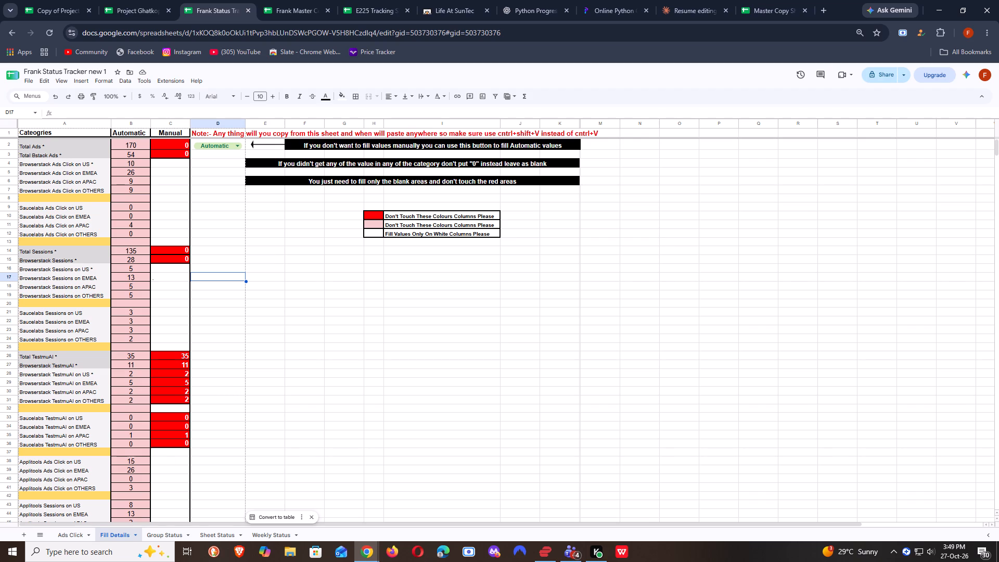
pyautogui.click(67, 540)
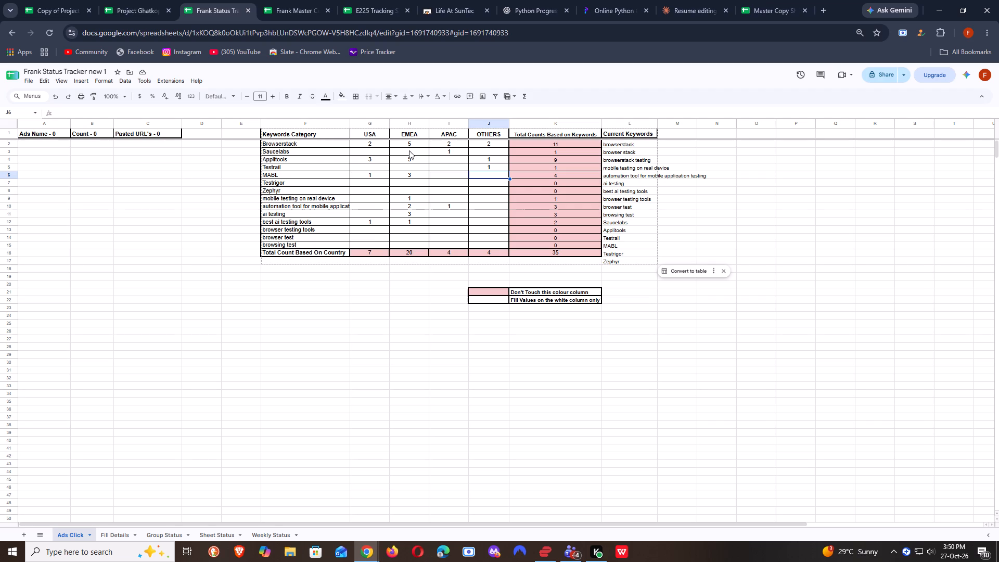
pyautogui.click(405, 175)
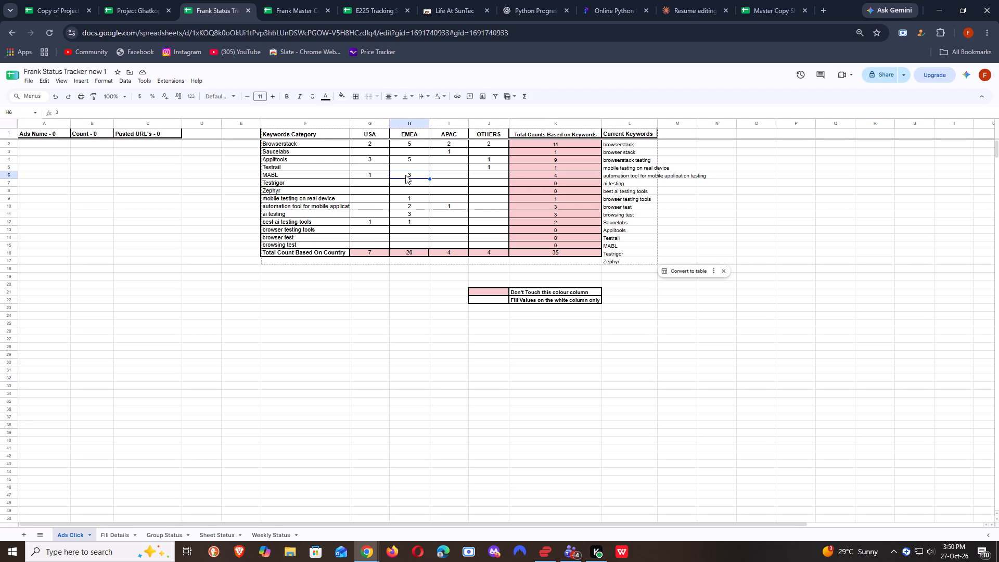
pyautogui.press('BackSpace')
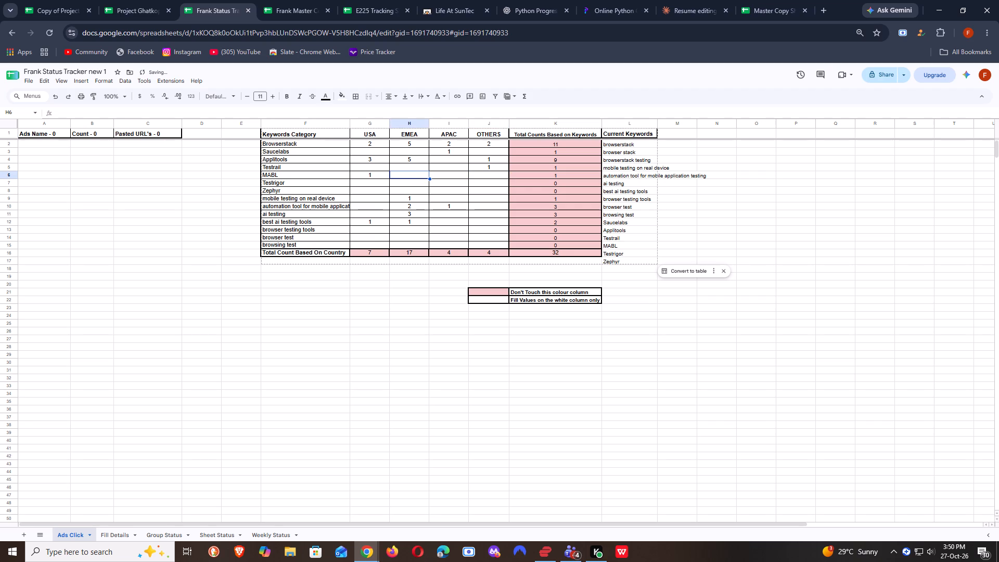
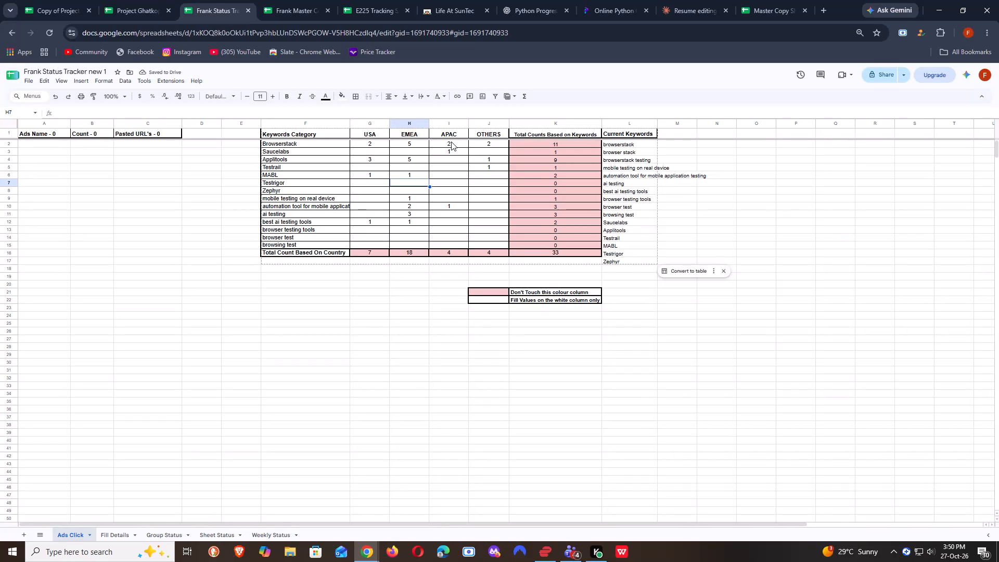
# Set the Browserstack counts for APAC and USA to 3 each in the Ads Click sheet.
pyautogui.click(451, 142)
pyautogui.press('3')
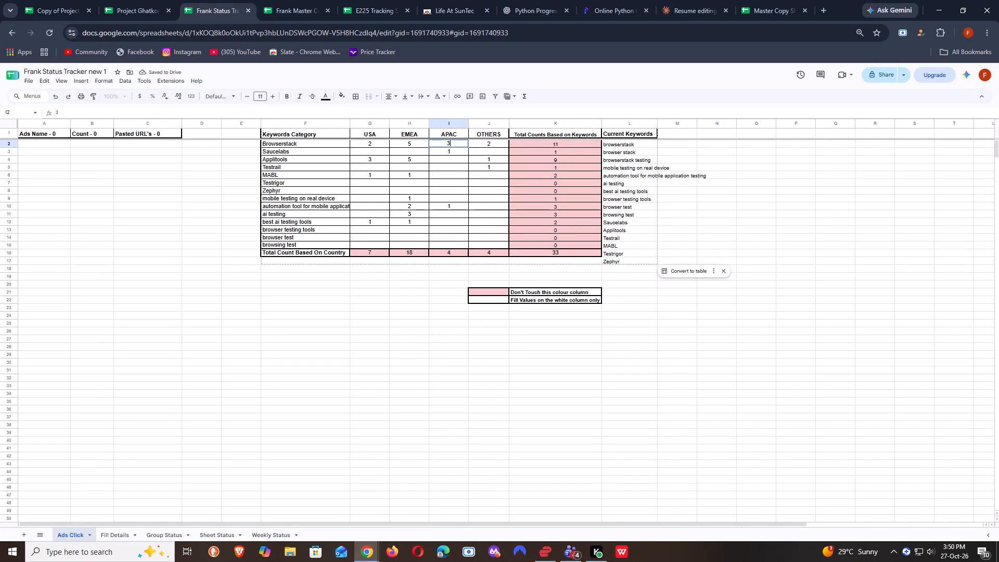
pyautogui.click(362, 141)
pyautogui.press('3')
pyautogui.press('Return')
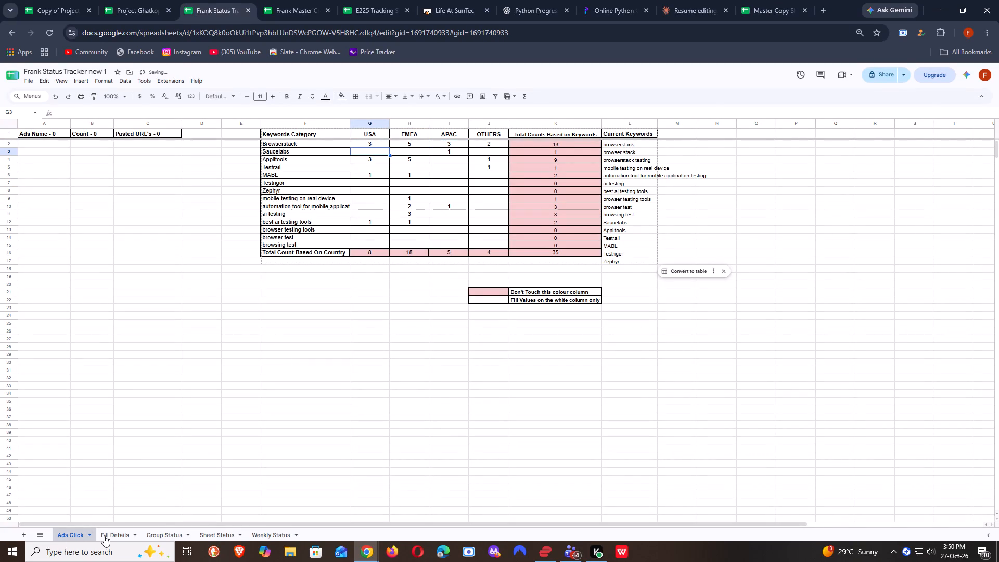
# Check the category figures in the Fill Details sheet and set the Applitools EMEA count to 4 in the Ads Click sheet.
pyautogui.click(126, 537)
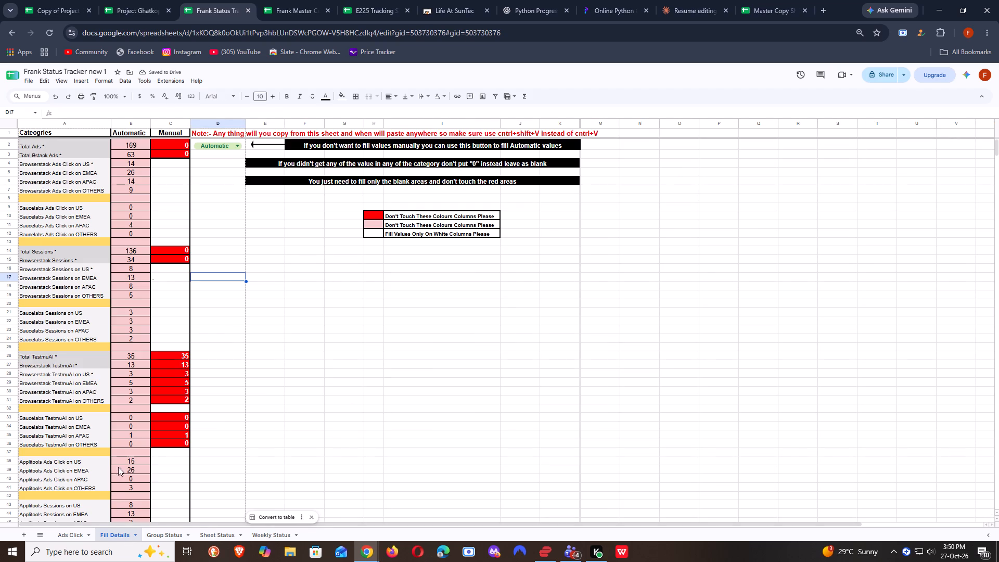
pyautogui.click(68, 539)
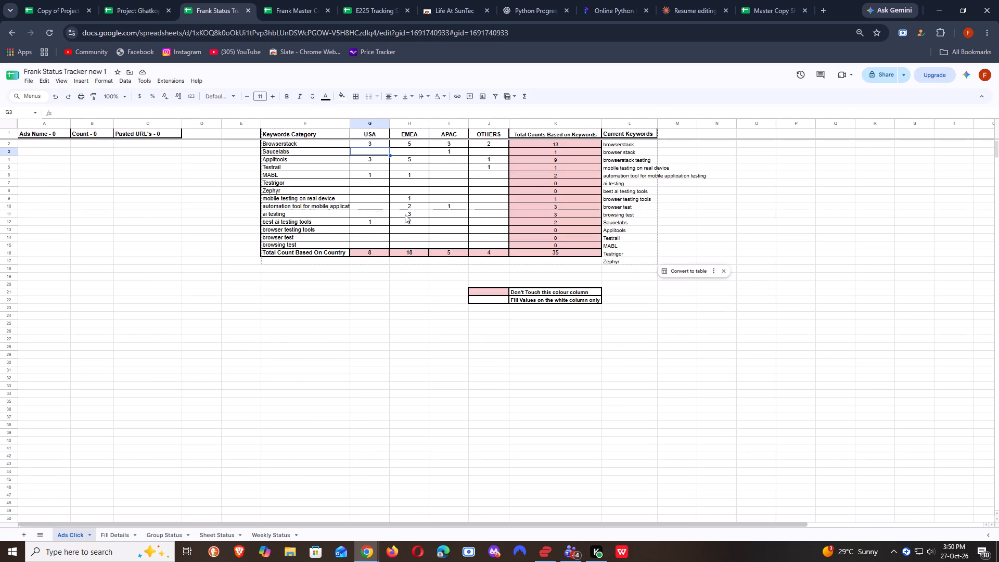
pyautogui.click(399, 161)
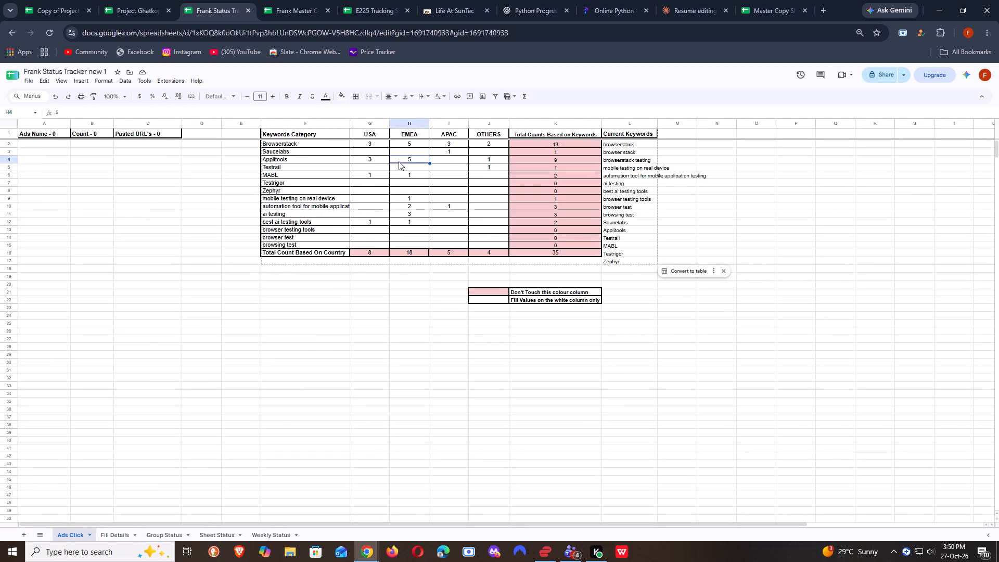
pyautogui.press('BackSpace')
pyautogui.press('4')
pyautogui.press('Return')
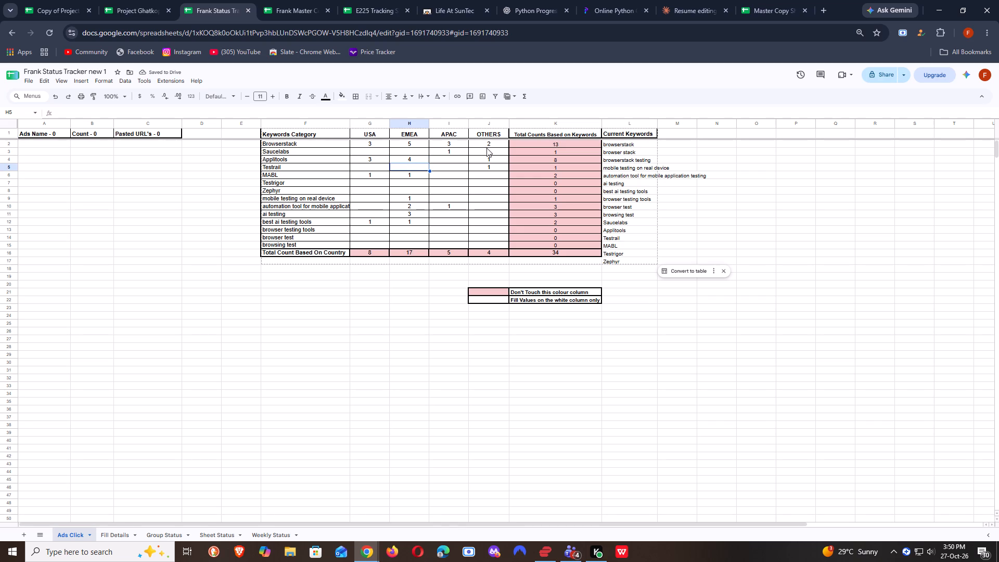
# Set the APAC count for automation tool for mobile application testing to 2.
pyautogui.click(445, 206)
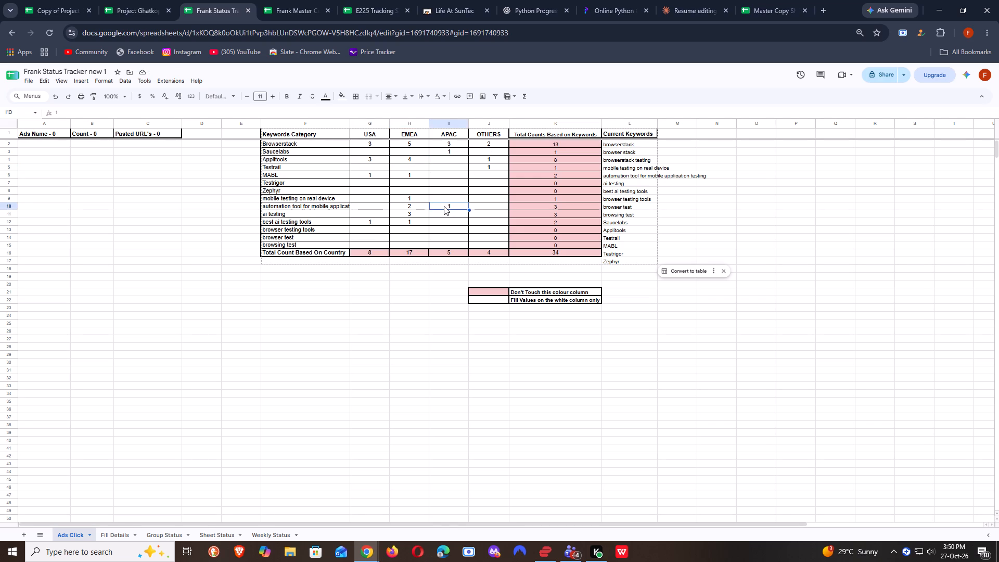
pyautogui.press('2')
pyautogui.press('Return')
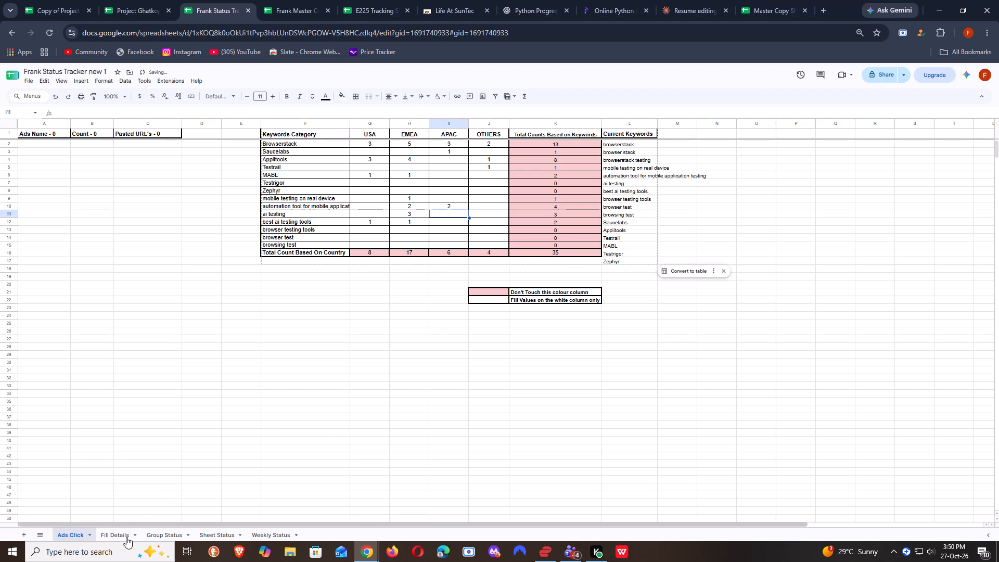
# Review the category totals in the Fill Details and Group Status sheets against the keyword counts in the Ads Click sheet.
pyautogui.click(126, 537)
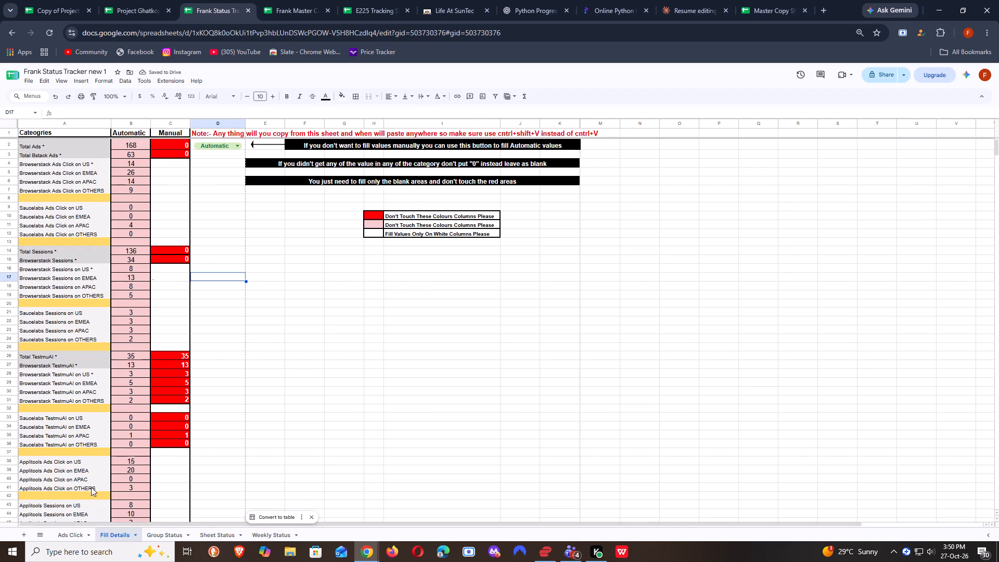
pyautogui.click(76, 531)
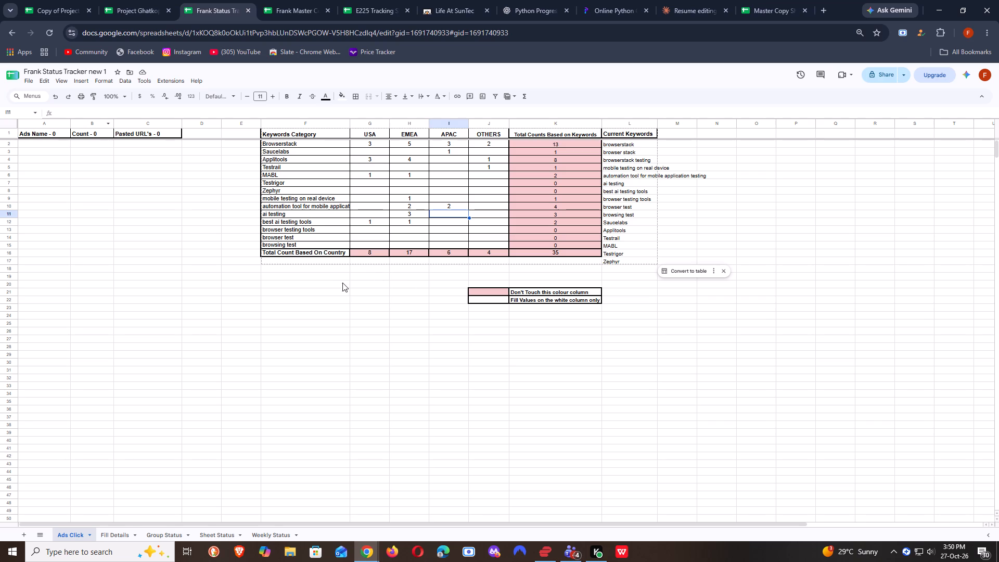
pyautogui.click(727, 274)
pyautogui.click(190, 349)
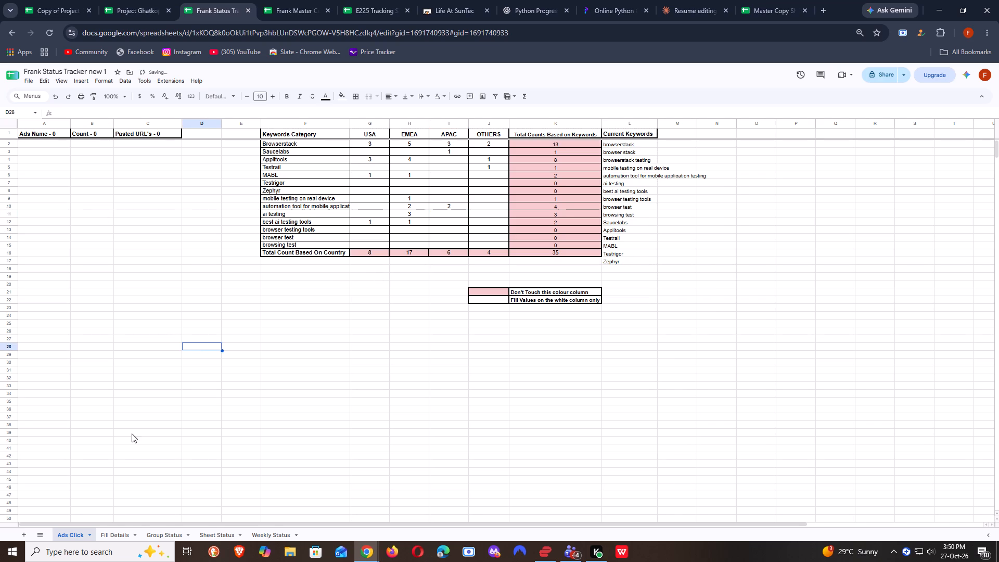
pyautogui.click(115, 532)
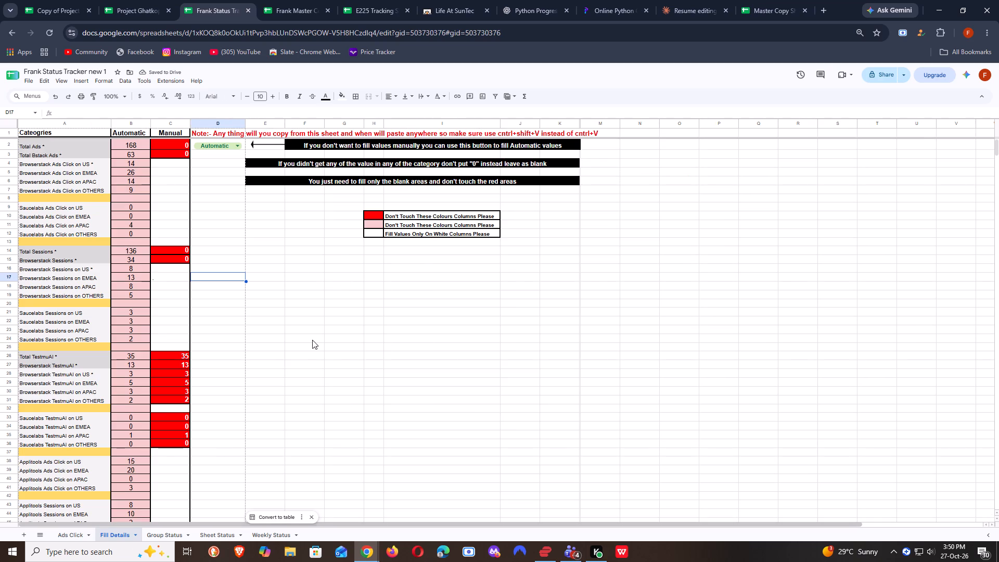
pyautogui.scroll(2, 314, 340)
pyautogui.click(160, 535)
pyautogui.scroll(2, 257, 435)
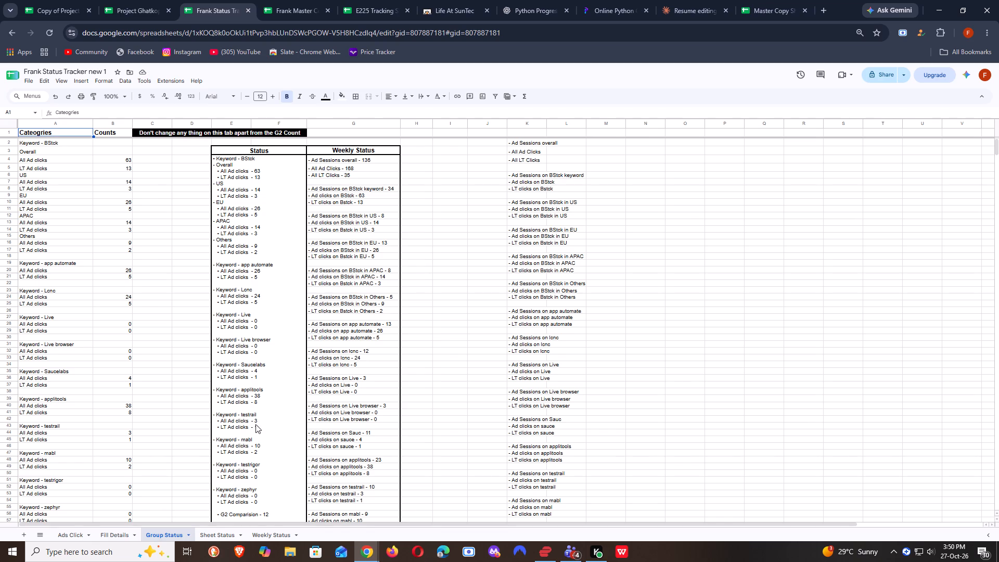
pyautogui.scroll(2, 255, 424)
pyautogui.click(72, 532)
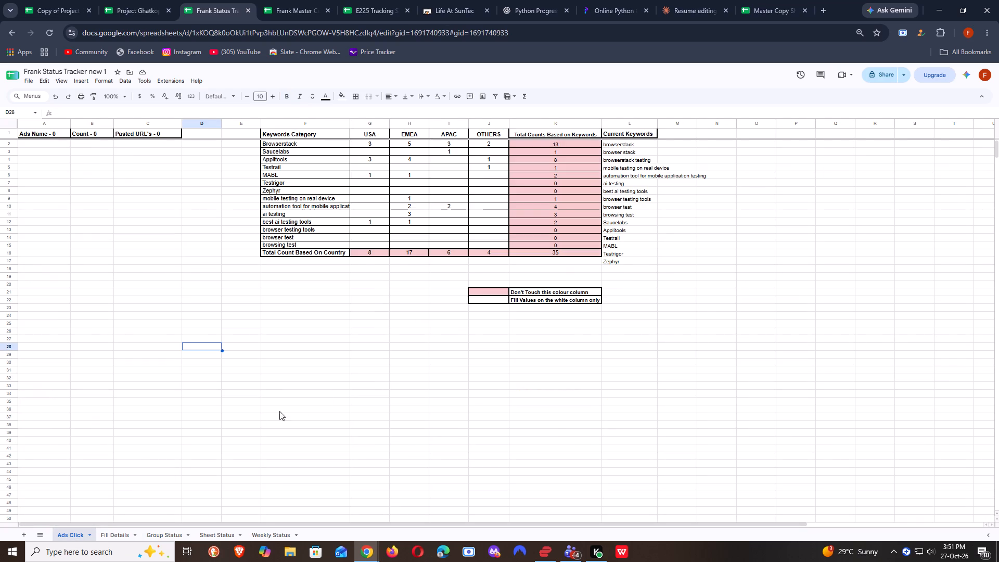
pyautogui.click(116, 533)
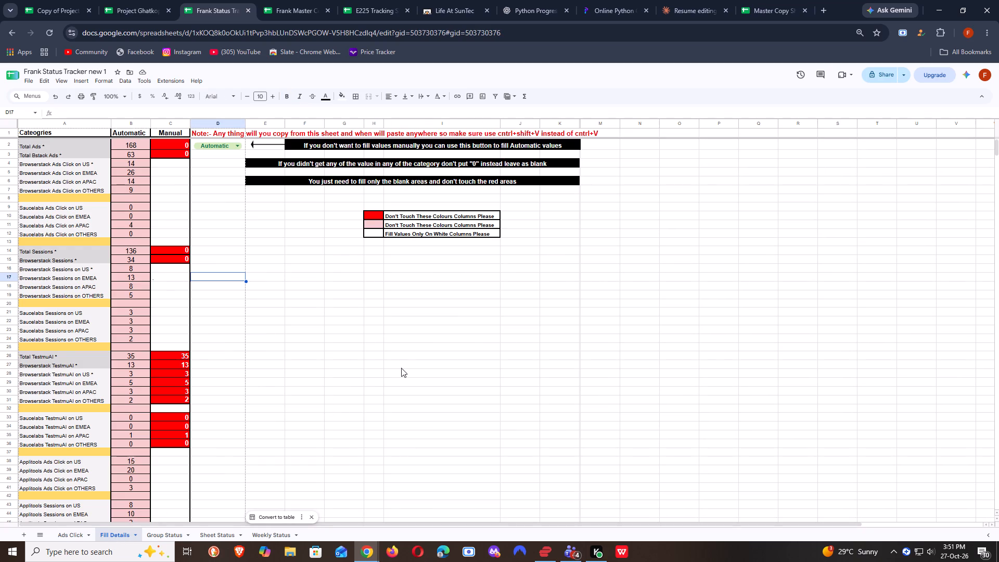
pyautogui.click(73, 535)
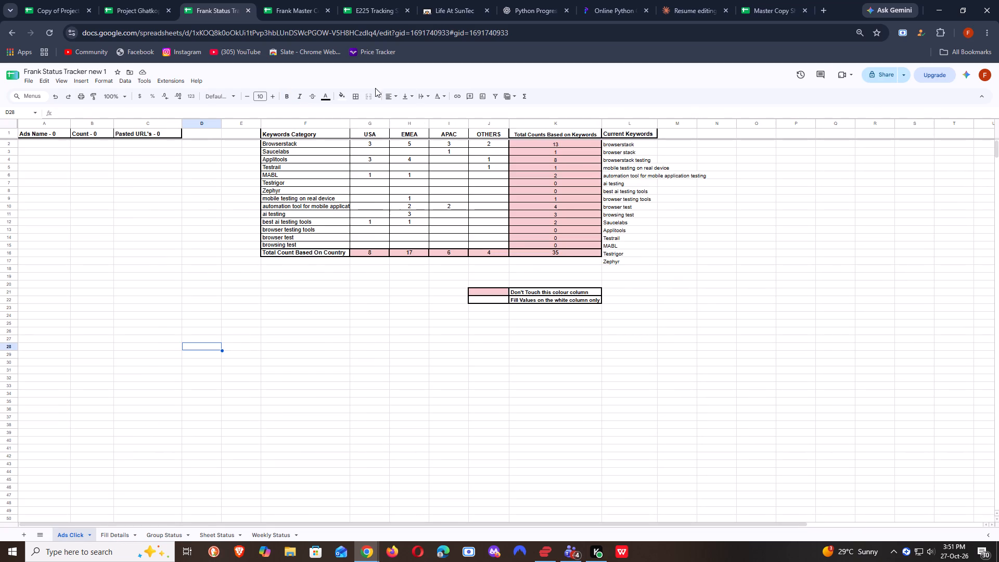
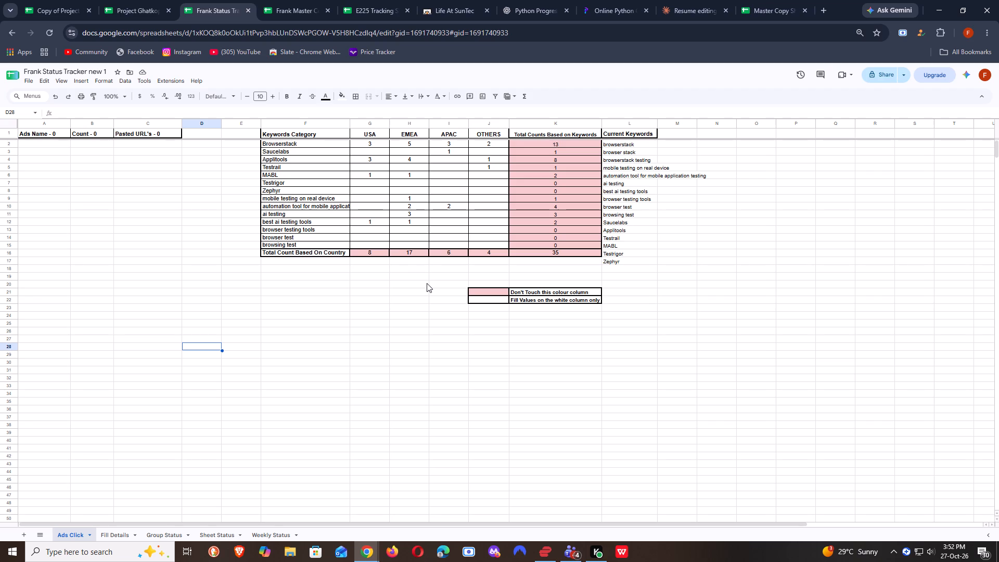
# Check the category counts in the Fill Details, Group Status and Sheet Status sheets and the daily columns in the Weekly Status sheet.
pyautogui.click(120, 531)
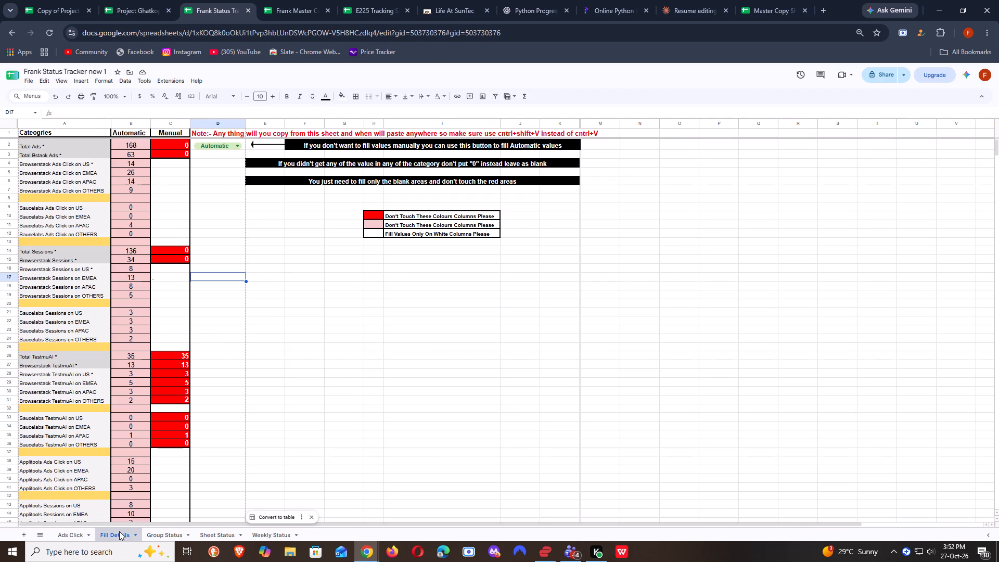
pyautogui.click(156, 533)
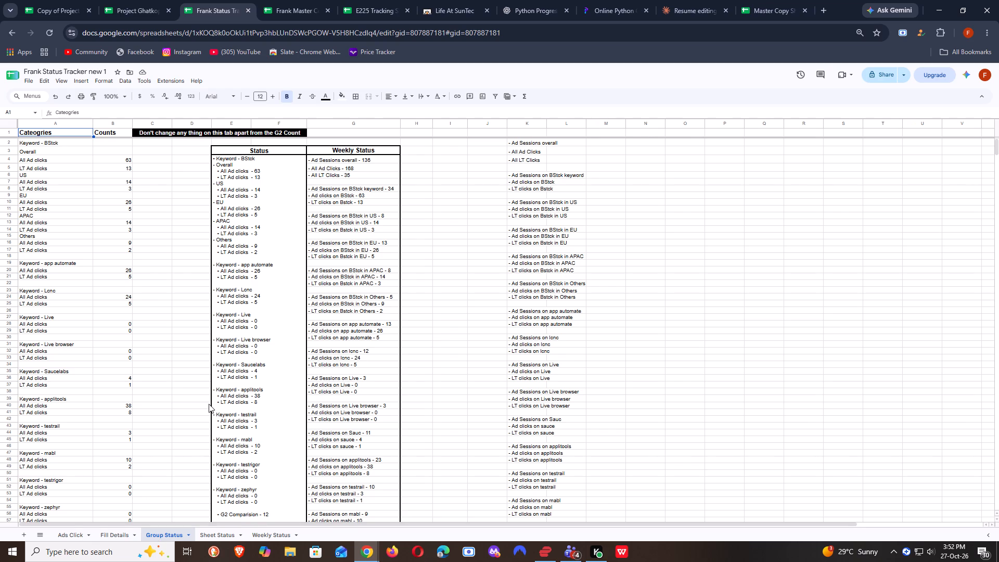
pyautogui.click(213, 539)
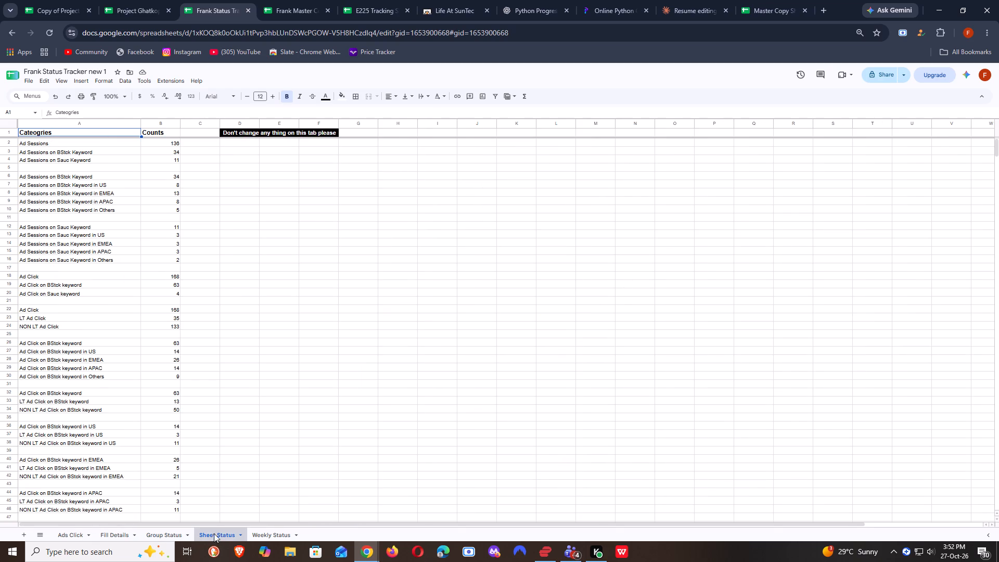
pyautogui.click(272, 536)
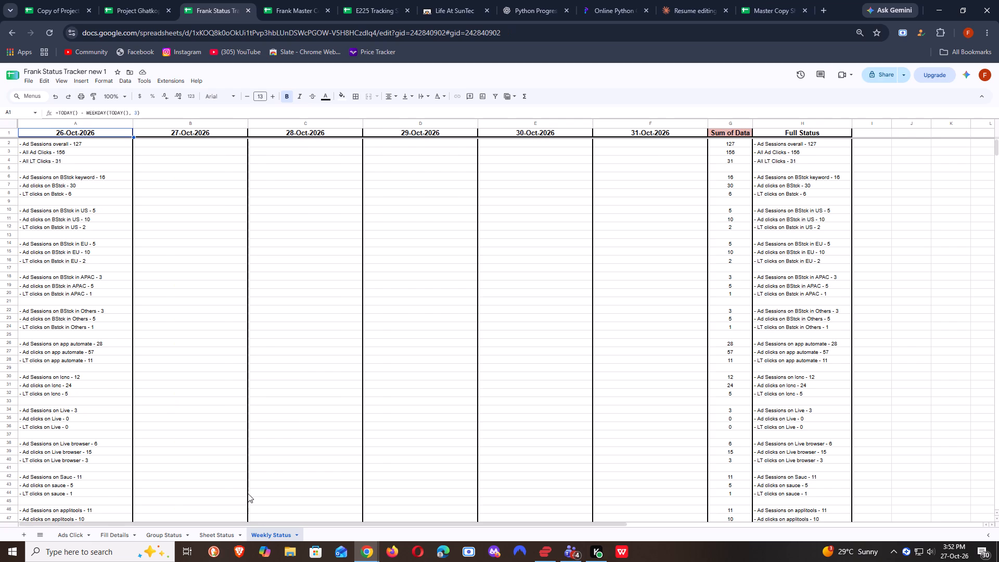
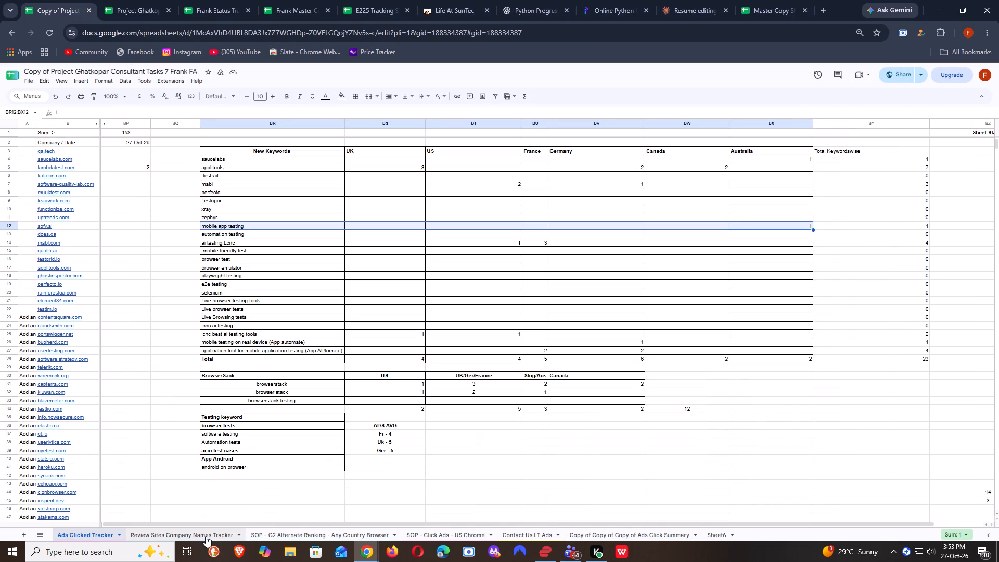
# In the Copy of Copy of Copy of Ads Click Summary sheet, insert a blank column after the 26th Oct 2026 column.
pyautogui.click(584, 533)
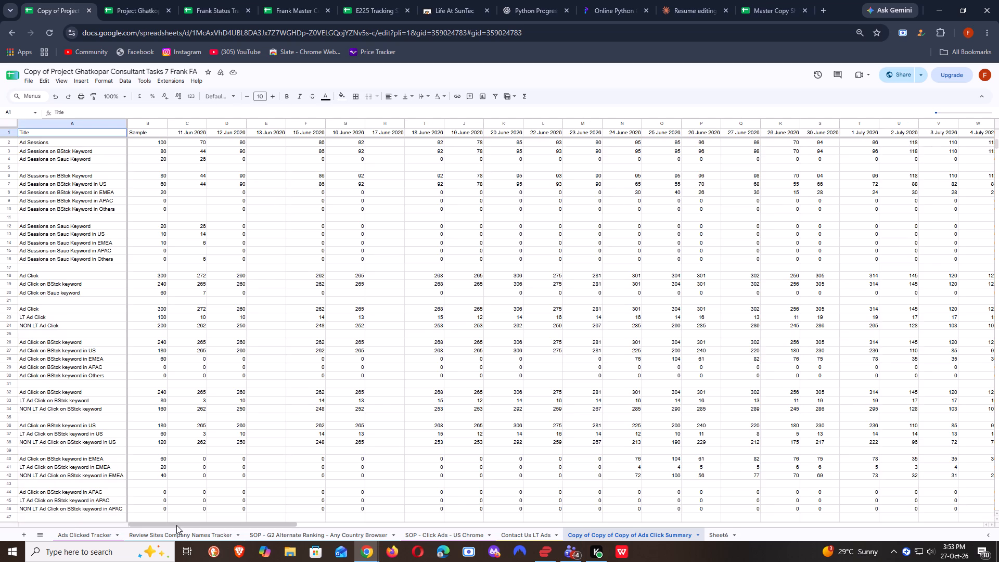
pyautogui.moveTo(176, 525); pyautogui.dragTo(428, 525)
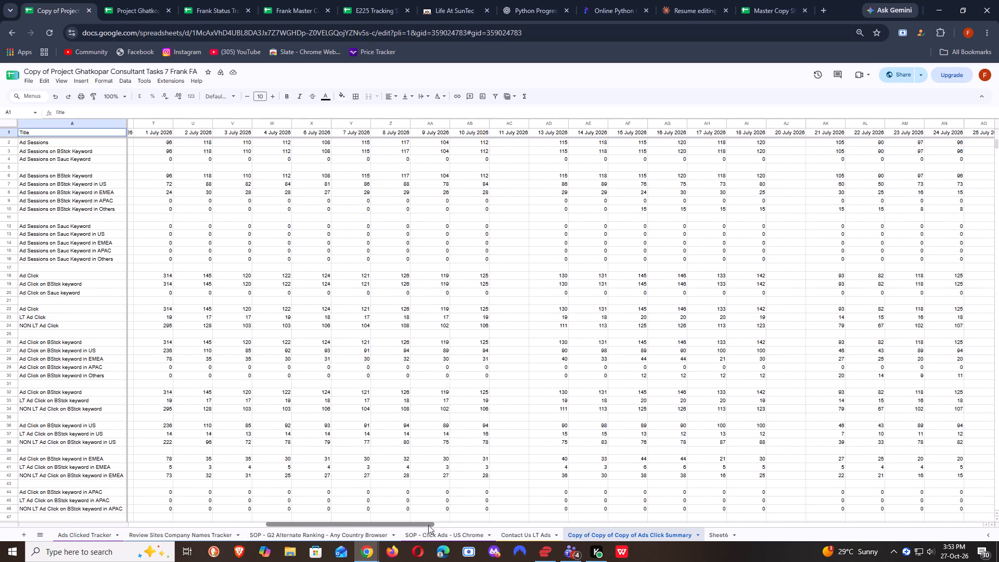
pyautogui.moveTo(428, 525); pyautogui.dragTo(922, 500)
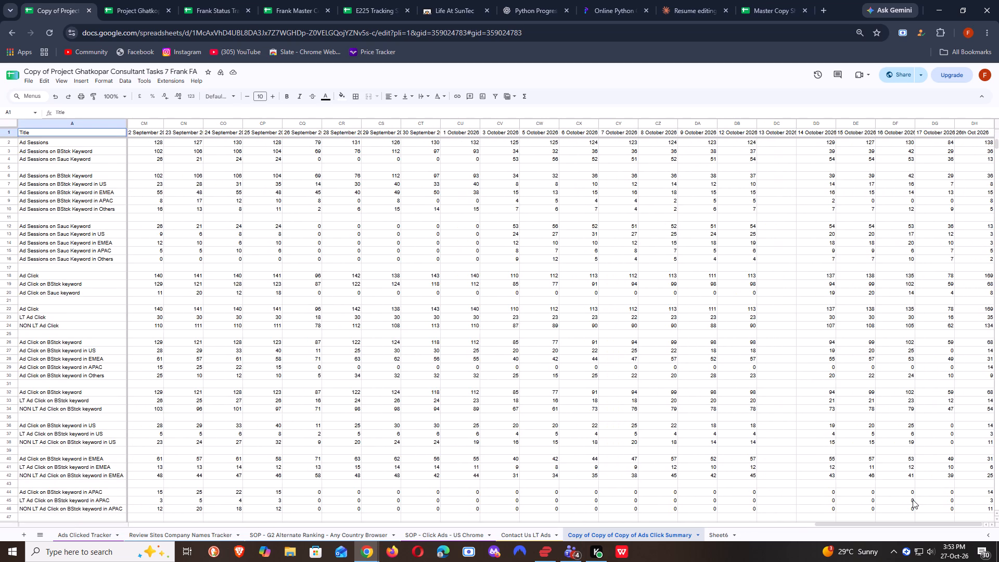
pyautogui.rightClick(968, 122)
pyautogui.click(915, 198)
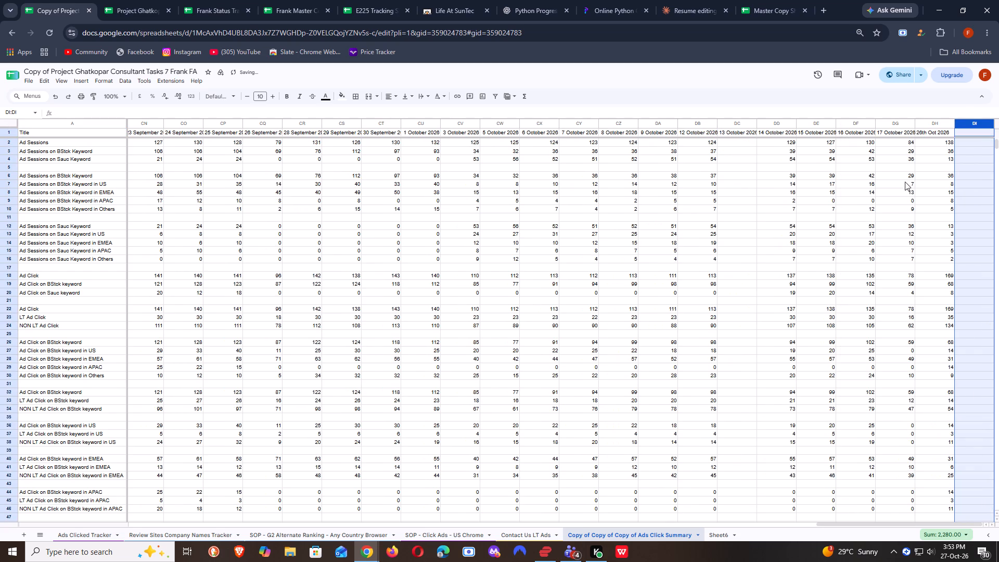
# Fill the new column's header from the 26th Oct 2026 header and correct it to 27th Oct 2026.
pyautogui.click(927, 128)
pyautogui.click(944, 133)
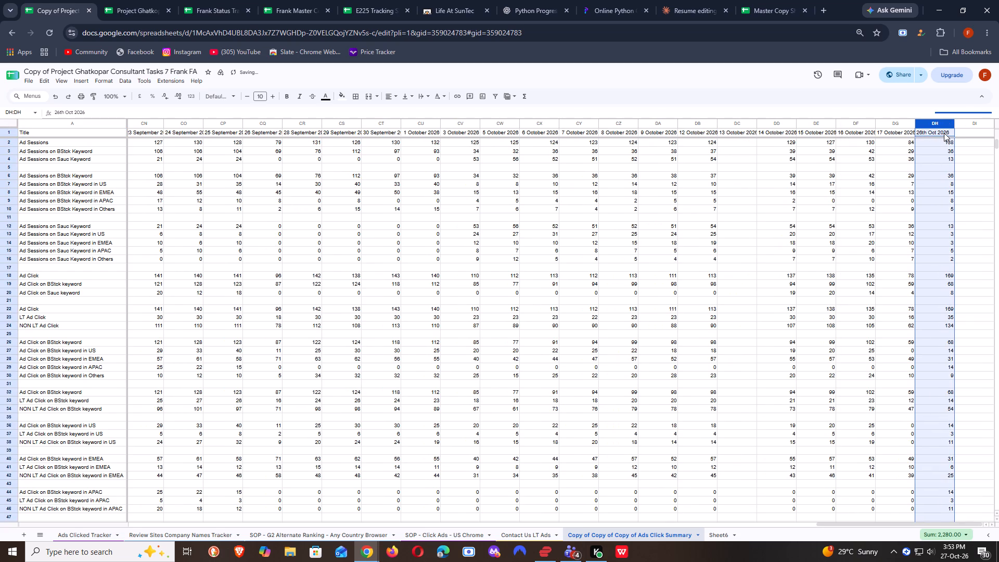
pyautogui.moveTo(954, 136); pyautogui.dragTo(960, 136)
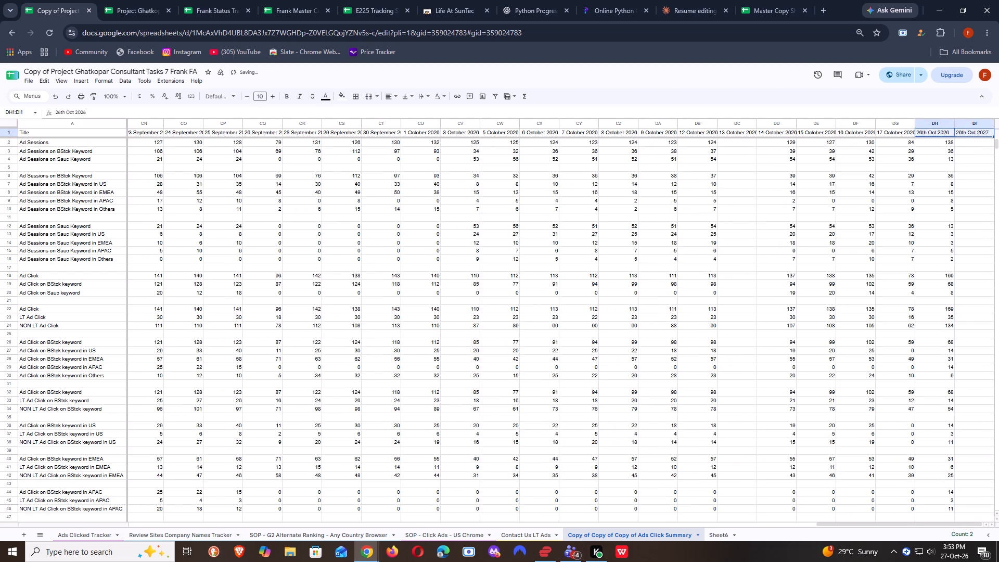
pyautogui.click(967, 135)
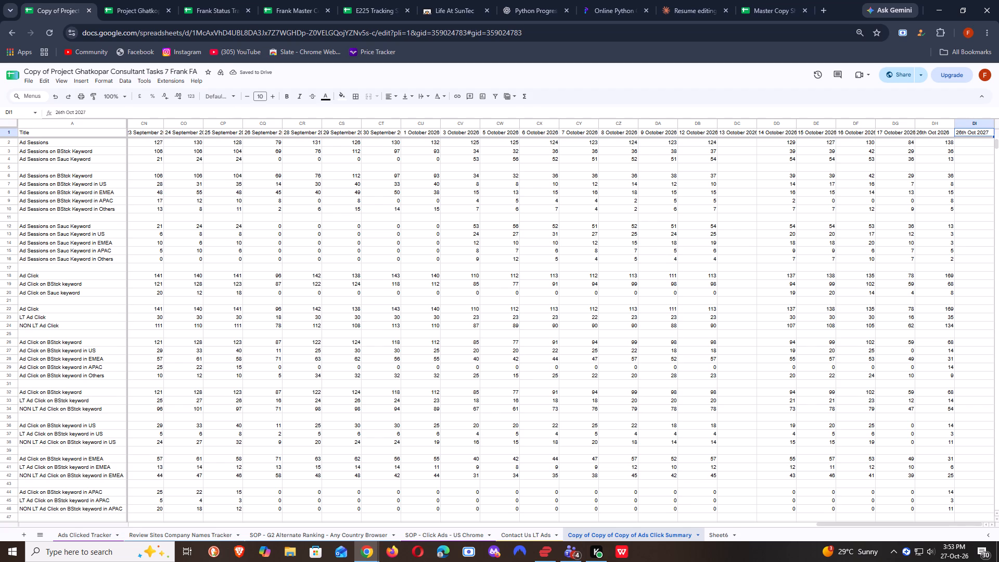
pyautogui.click(61, 109)
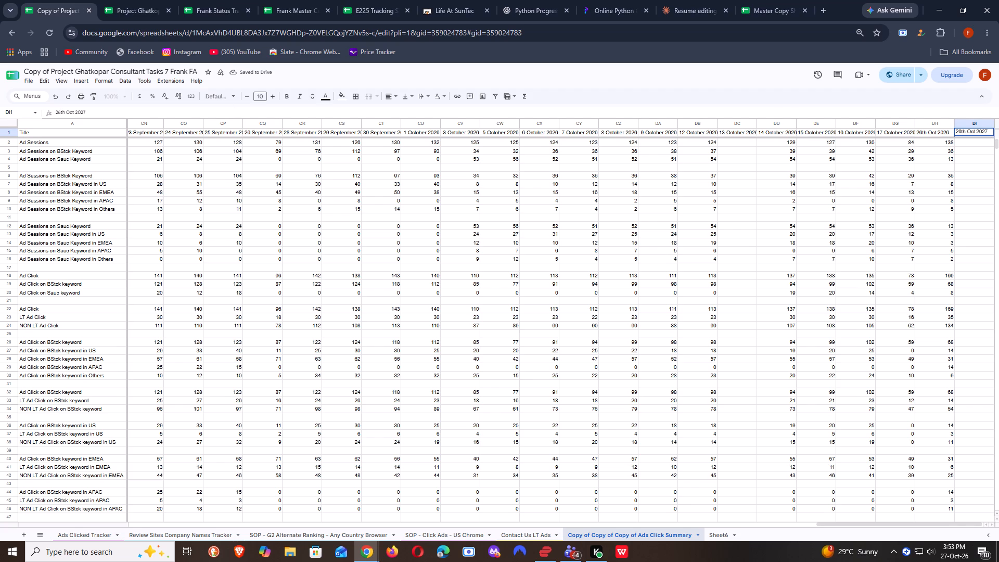
pyautogui.press('BackSpace')
pyautogui.press('7')
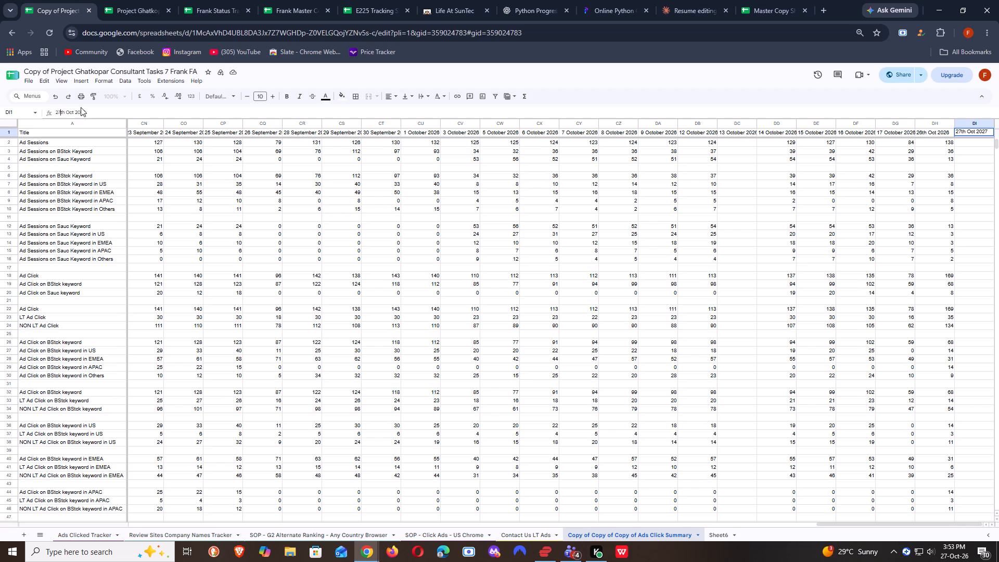
pyautogui.click(91, 110)
pyautogui.press('BackSpace')
pyautogui.press('6')
pyautogui.click(969, 252)
# Copy the 26th Oct 2026 column from its Ad Sessions value in row 2 down to the sheet's last row.
pyautogui.scroll(4, 976, 249)
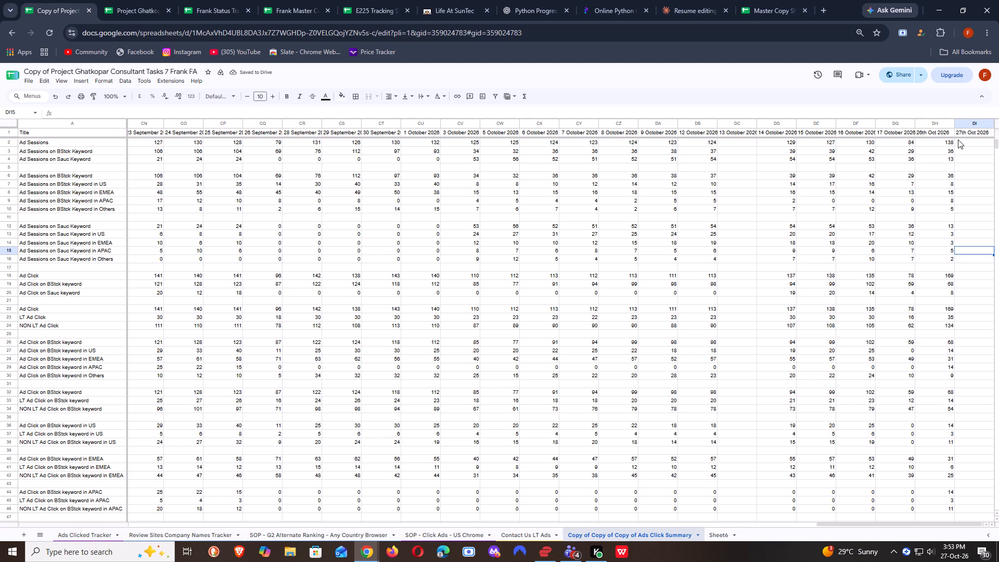
pyautogui.click(941, 142)
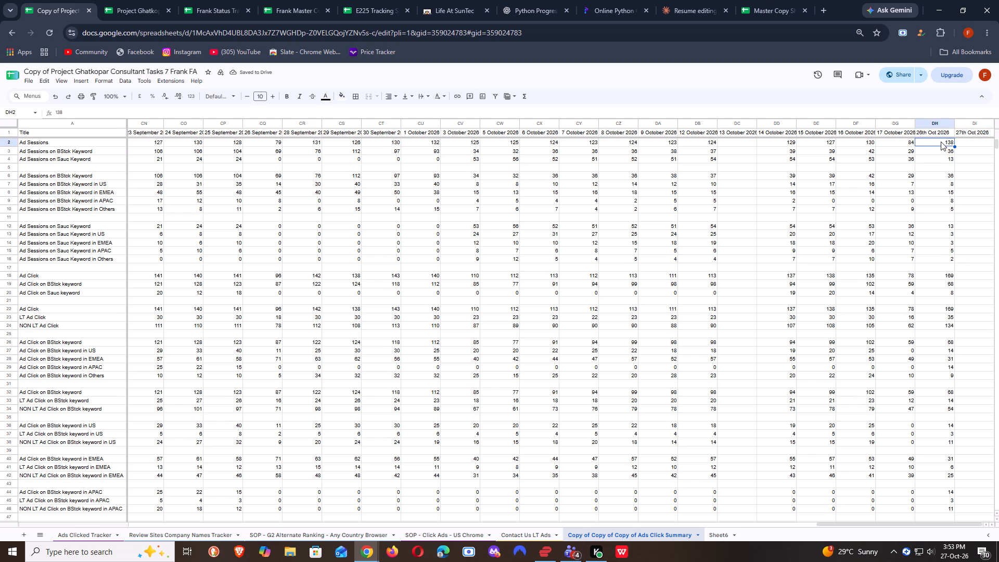
pyautogui.hotkey('ctrl', 'shift', 'Down')
pyautogui.hotkey('ctrl', 'shift', 'Down')
pyautogui.hotkey('ctrl', 'shift', 'Down')
pyautogui.hotkey('ctrl', 'shift', 'Down')
pyautogui.hotkey('ctrl', 'shift', 'Down')
pyautogui.hotkey('ctrl', 'shift', 'Down')
pyautogui.hotkey('ctrl', 'shift', 'Down')
pyautogui.hotkey('ctrl', 'shift', 'Down')
pyautogui.hotkey('ctrl', 'shift', 'Down')
pyautogui.hotkey('ctrl', 'shift', 'Down')
pyautogui.hotkey('ctrl', 'shift', 'Down')
pyautogui.hotkey('ctrl', 'shift', 'Down')
pyautogui.hotkey('ctrl', 'shift', 'Down')
pyautogui.hotkey('ctrl', 'shift', 'Down')
pyautogui.hotkey('ctrl', 'shift', 'Down')
pyautogui.hotkey('ctrl', 'shift', 'Down')
pyautogui.hotkey('ctrl', 'shift', 'Down')
pyautogui.hotkey('ctrl', 'shift', 'Down')
pyautogui.hotkey('ctrl', 'shift', 'Down')
pyautogui.hotkey('ctrl', 'shift', 'Down')
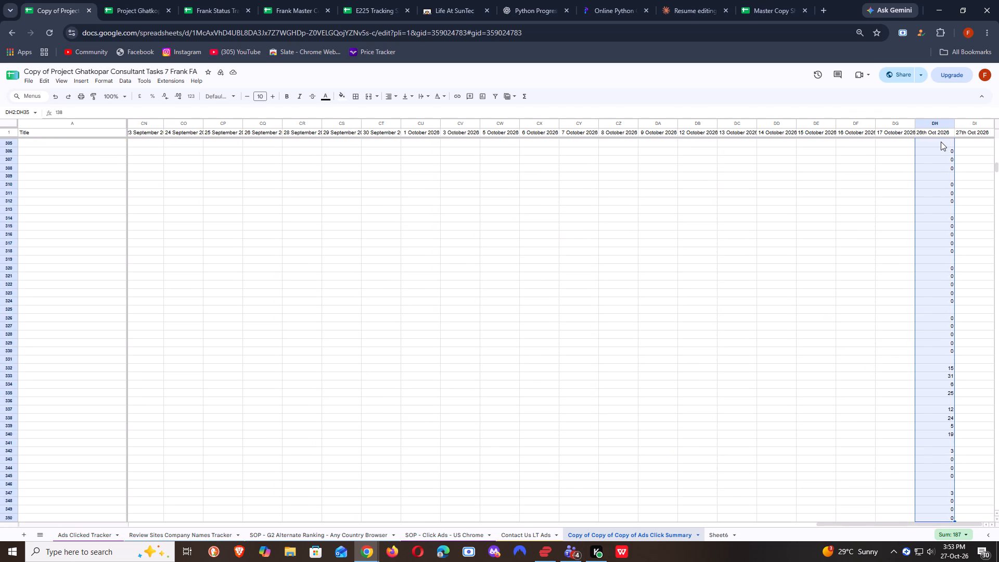
pyautogui.hotkey('ctrl', 'c')
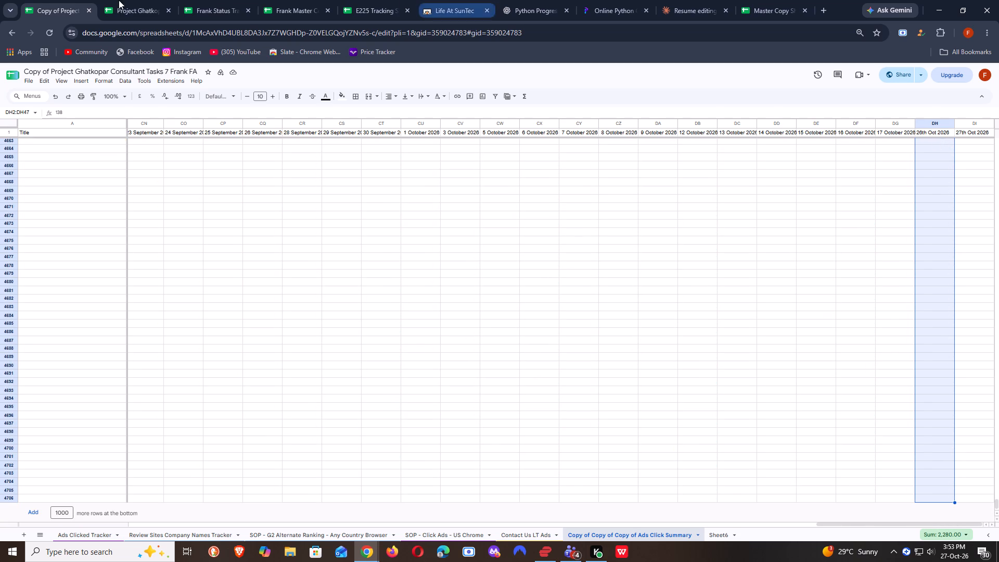
# Switch to the Frank Status Tracker and review the counts in its Weekly Status, Fill Details, Group Status and Sheet Status sheets.
pyautogui.click(207, 0)
pyautogui.scroll(5, 43, 159)
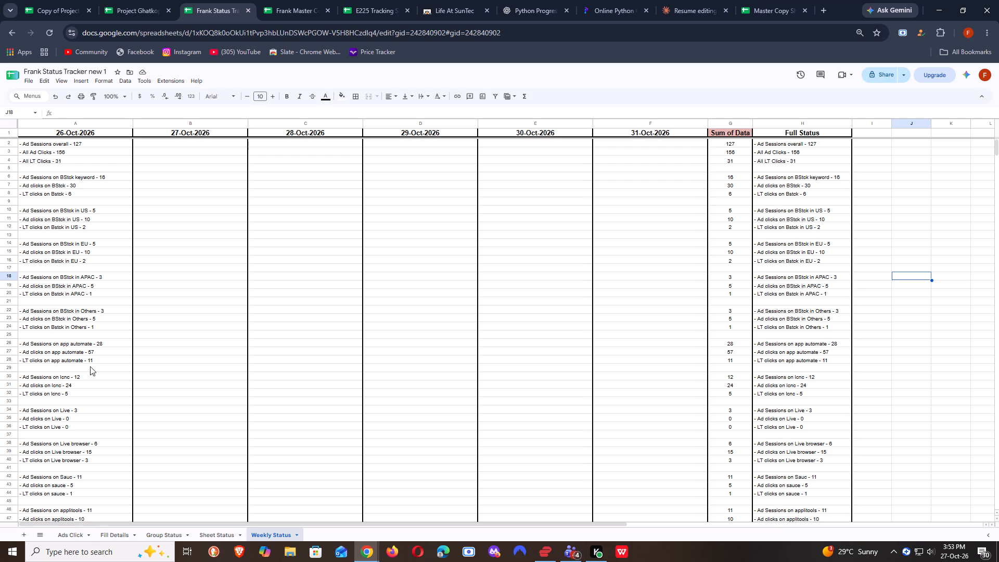
pyautogui.scroll(-4, 62, 408)
pyautogui.scroll(4, 62, 408)
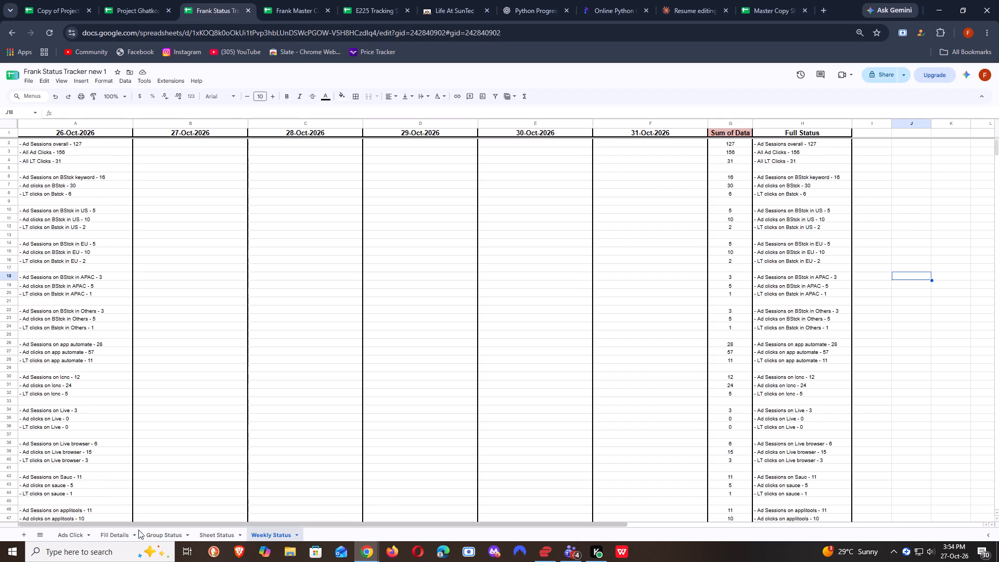
pyautogui.click(153, 537)
pyautogui.click(113, 538)
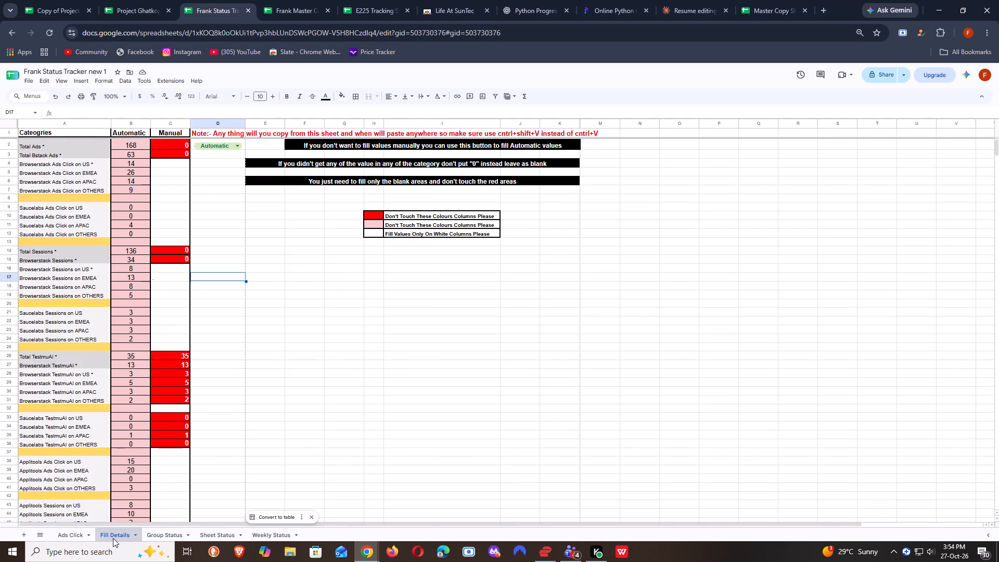
pyautogui.click(166, 536)
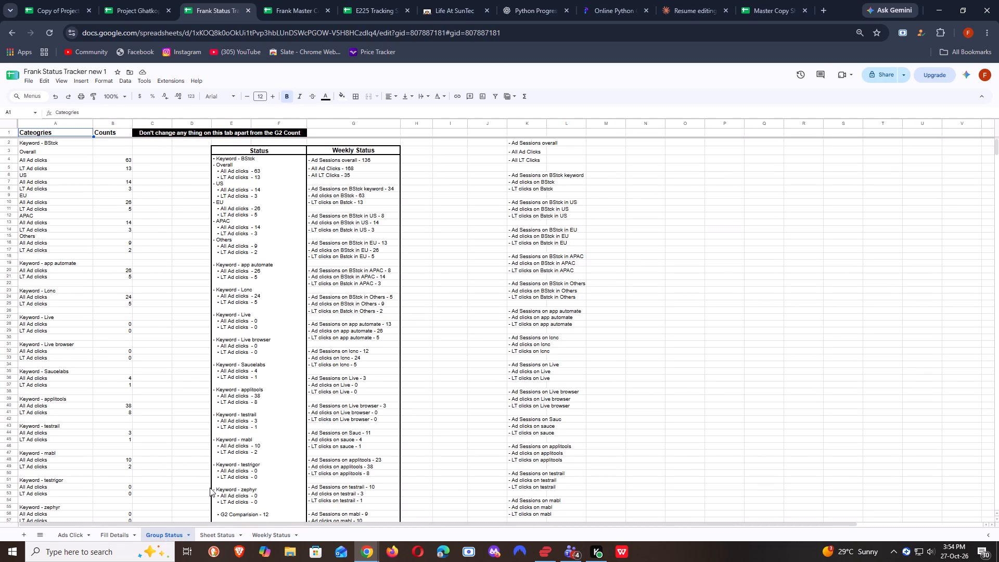
pyautogui.click(225, 538)
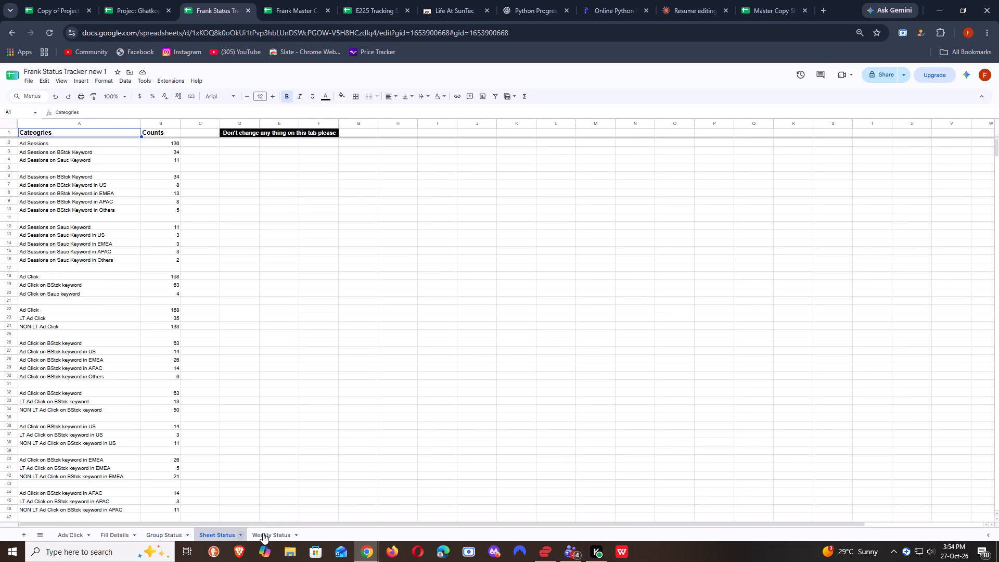
pyautogui.click(165, 531)
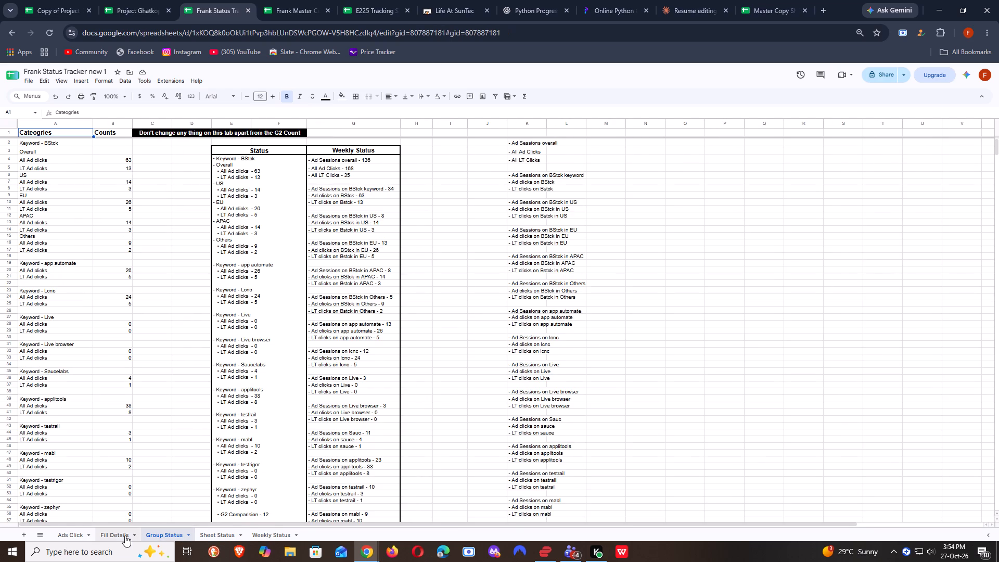
pyautogui.click(125, 535)
pyautogui.click(163, 535)
pyautogui.click(104, 535)
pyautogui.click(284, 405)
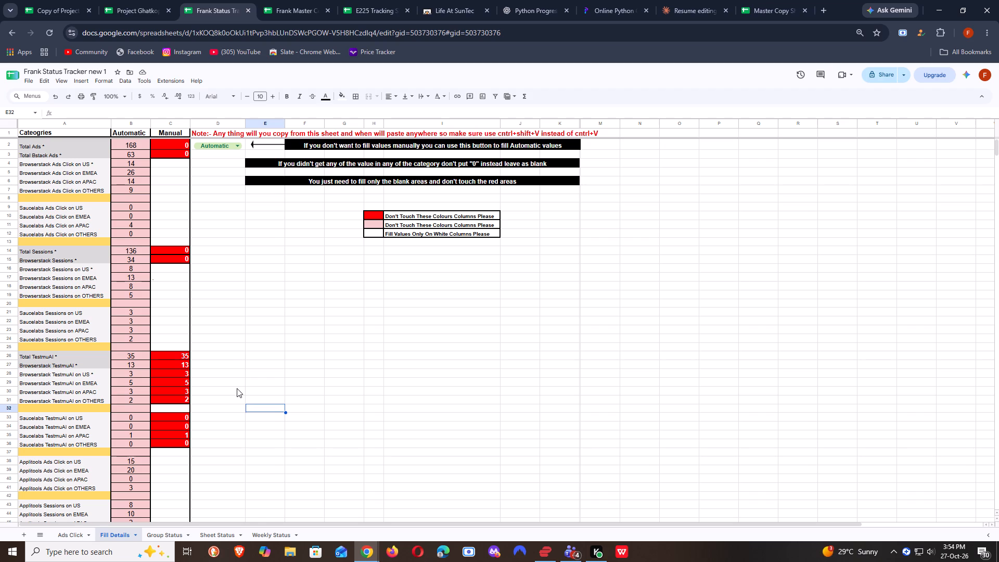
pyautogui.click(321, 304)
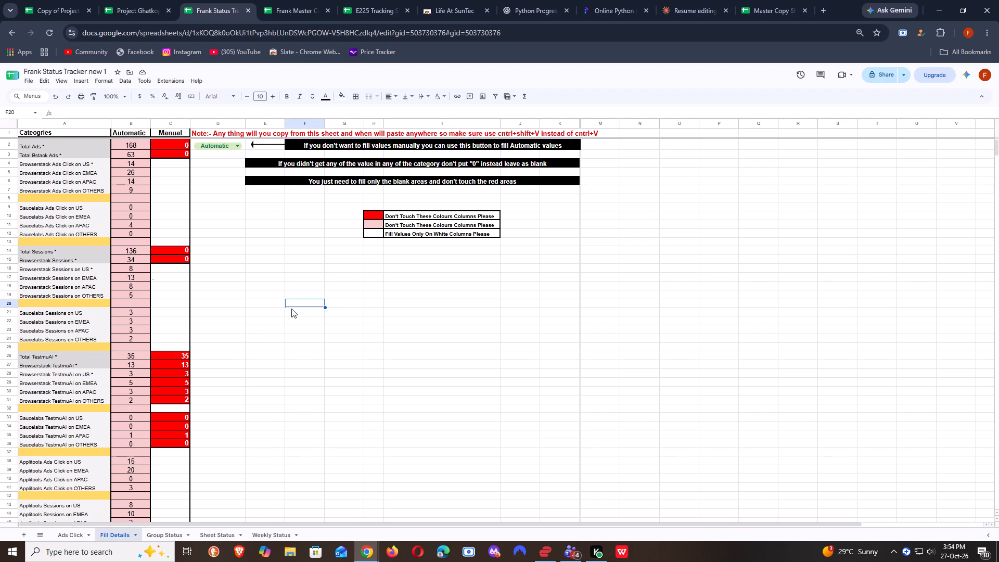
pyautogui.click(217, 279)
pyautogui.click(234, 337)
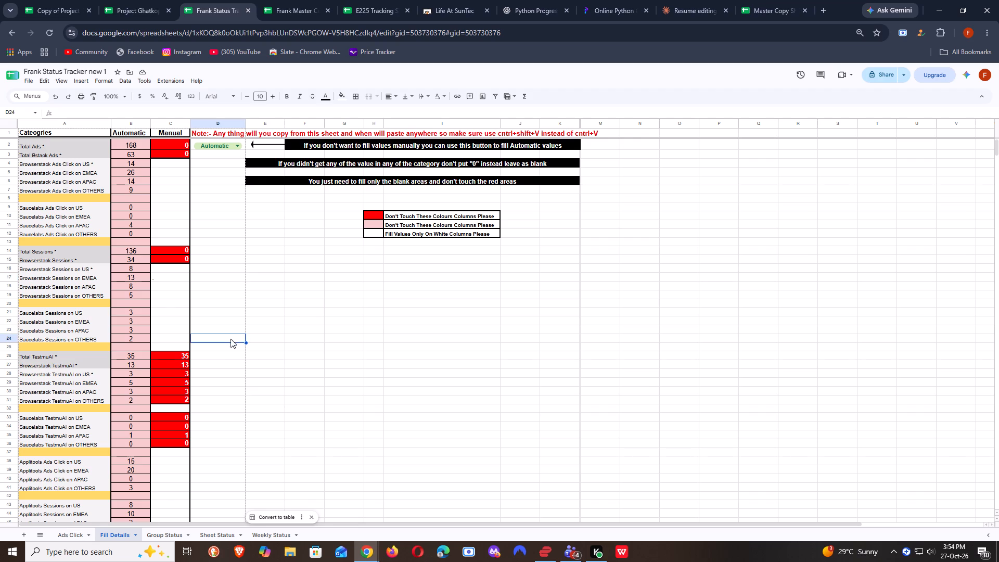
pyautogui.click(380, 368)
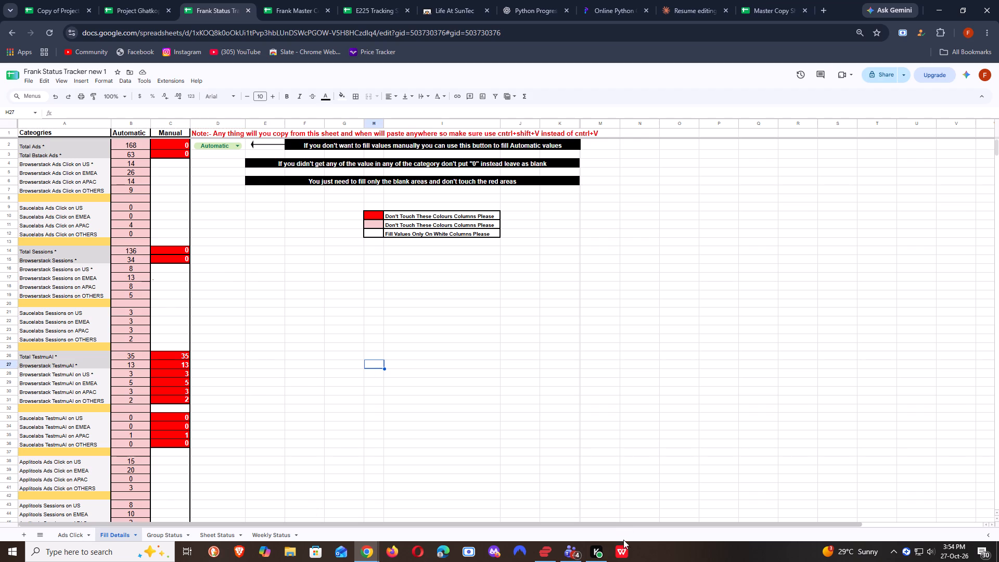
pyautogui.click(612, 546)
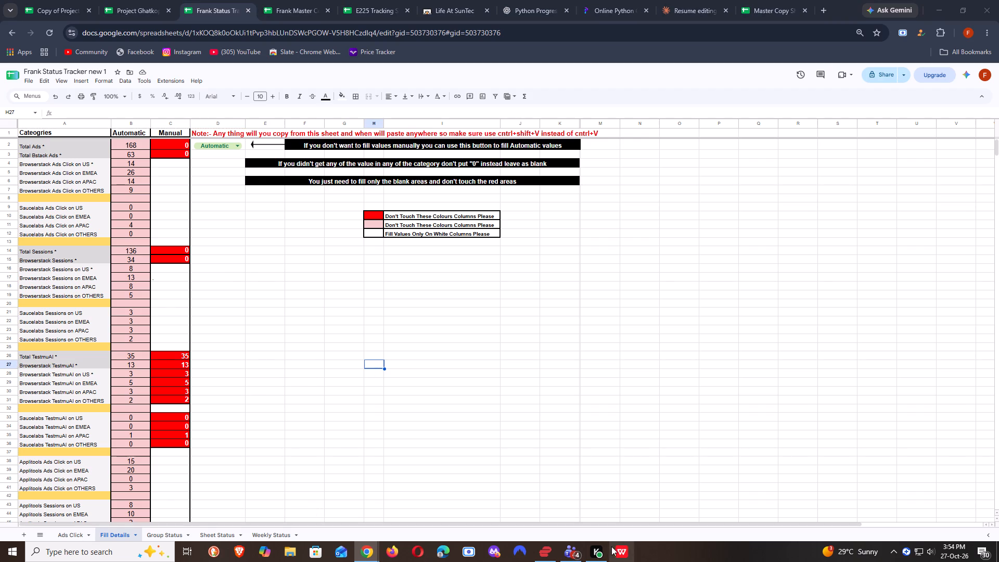
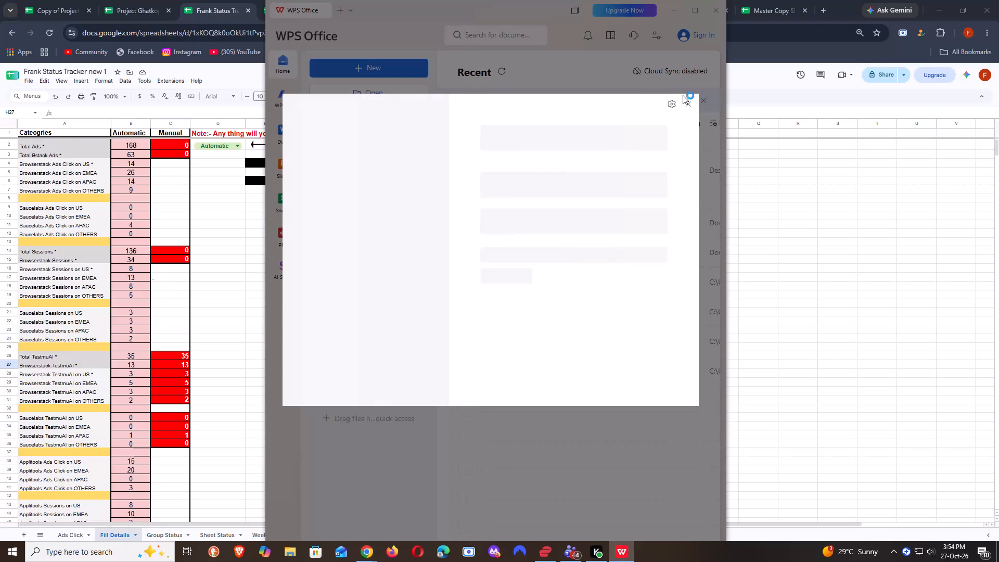
# Try to close the WPS Office window and return to the Fill Details sheet of the Frank Status Tracker.
pyautogui.click(719, 9)
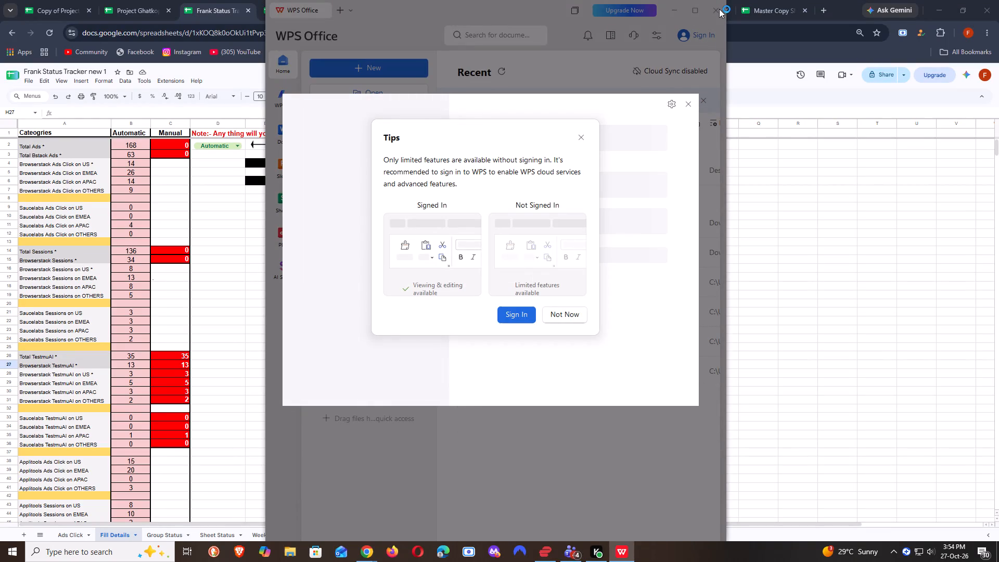
pyautogui.click(687, 104)
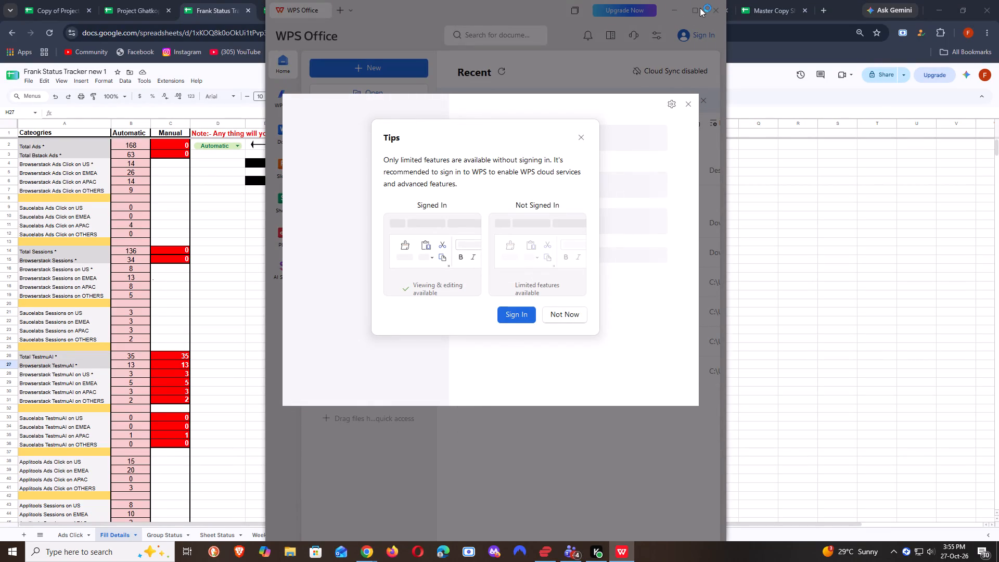
pyautogui.click(708, 10)
pyautogui.click(814, 303)
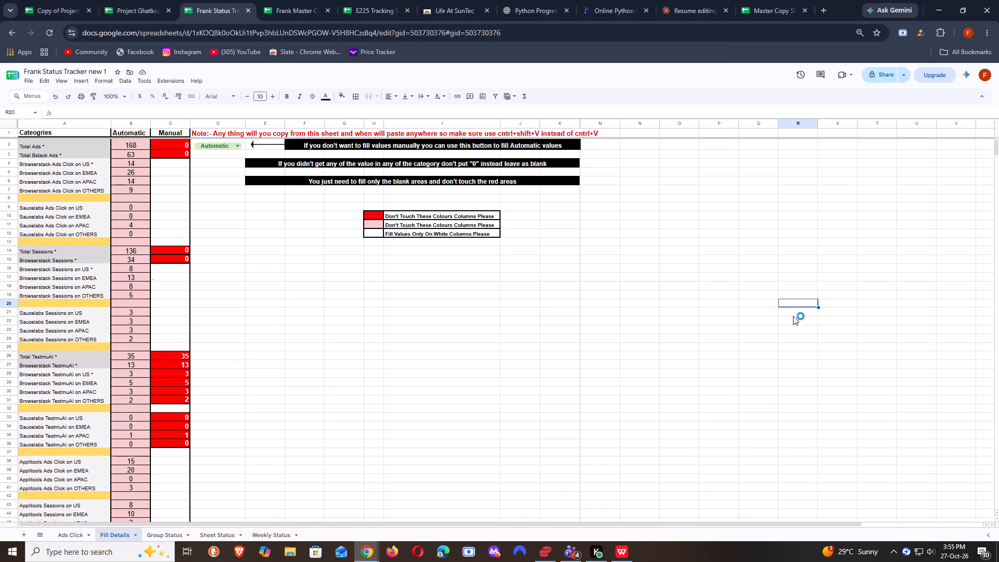
pyautogui.click(646, 478)
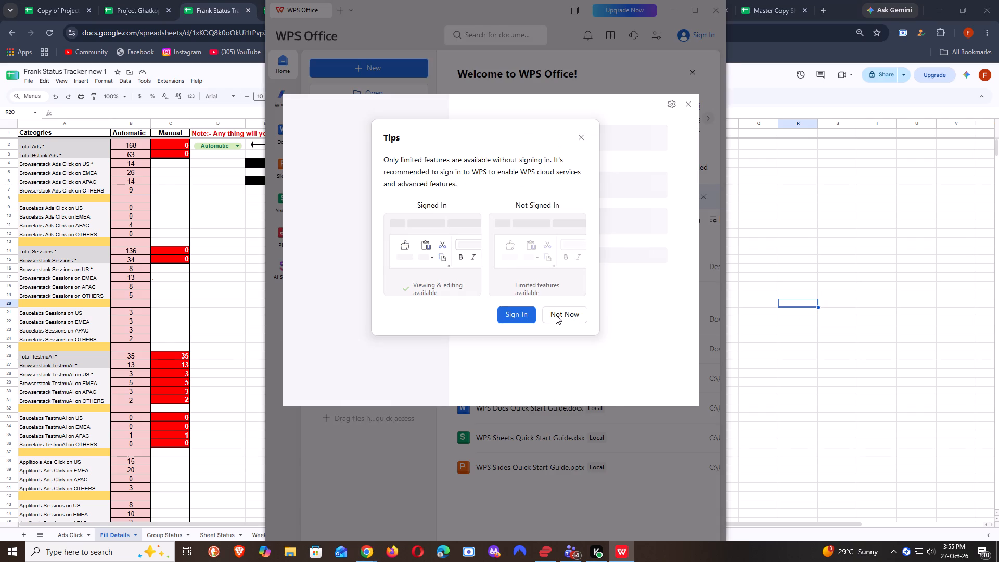
pyautogui.click(810, 272)
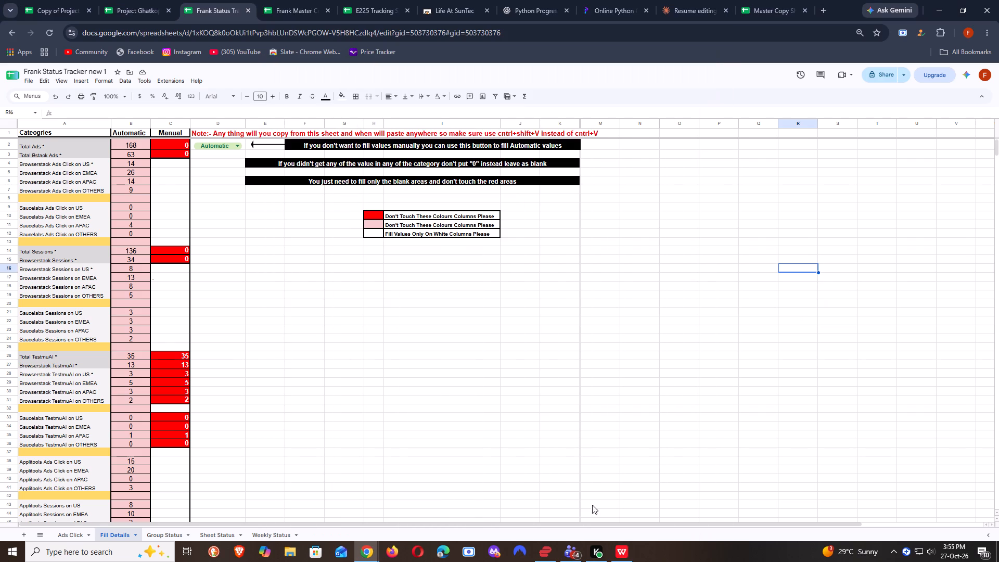
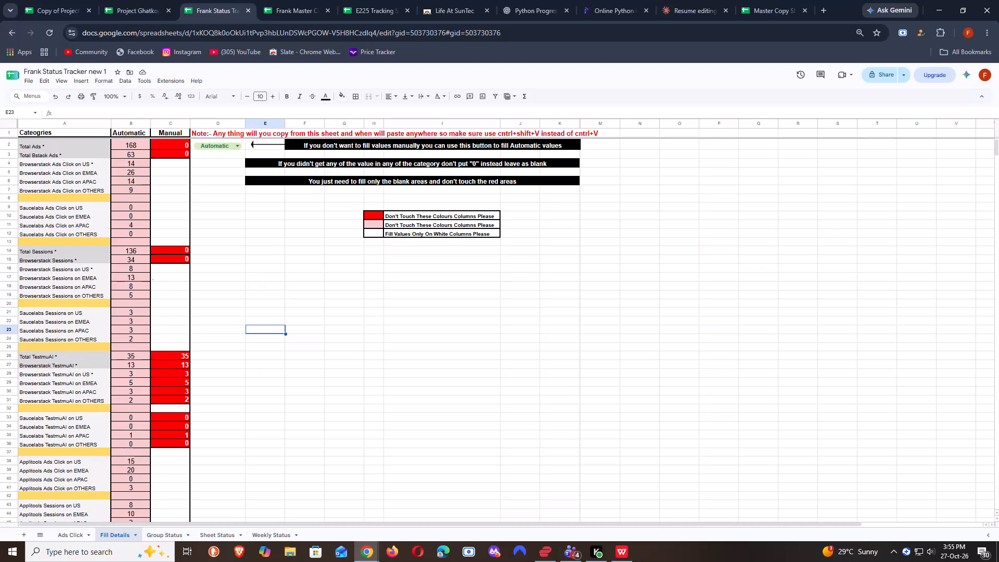
# Look through the Group Status, Sheet Status, Weekly Status and Ads Click sheets of the Frank Status Tracker.
pyautogui.click(163, 538)
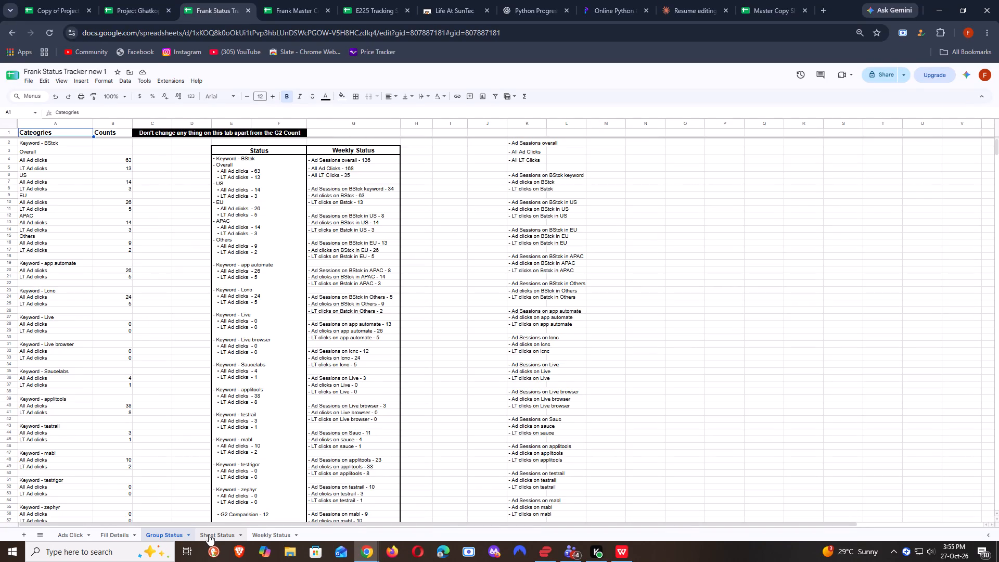
pyautogui.scroll(-1, 233, 397)
pyautogui.scroll(2, 238, 445)
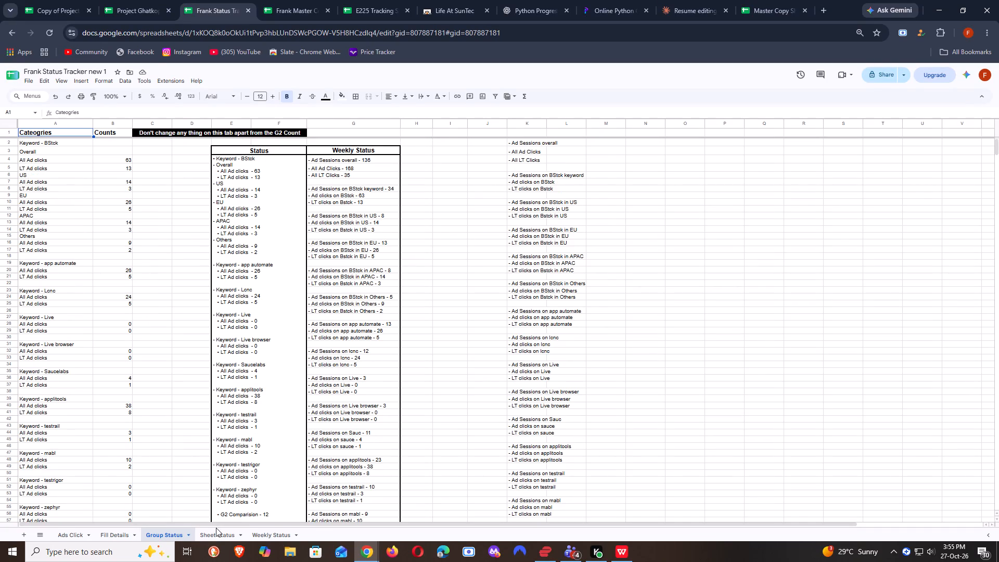
pyautogui.click(222, 533)
pyautogui.click(262, 532)
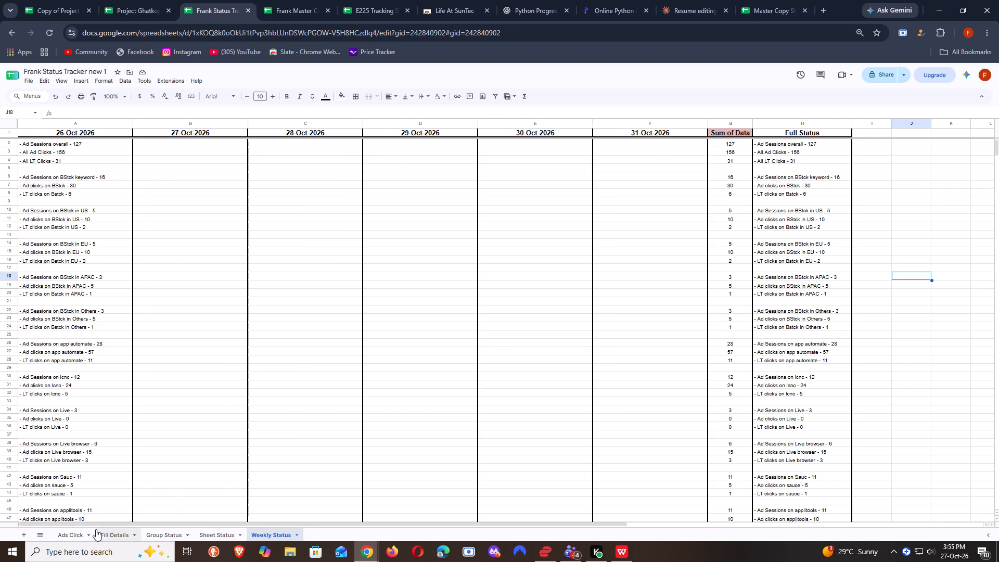
pyautogui.click(76, 531)
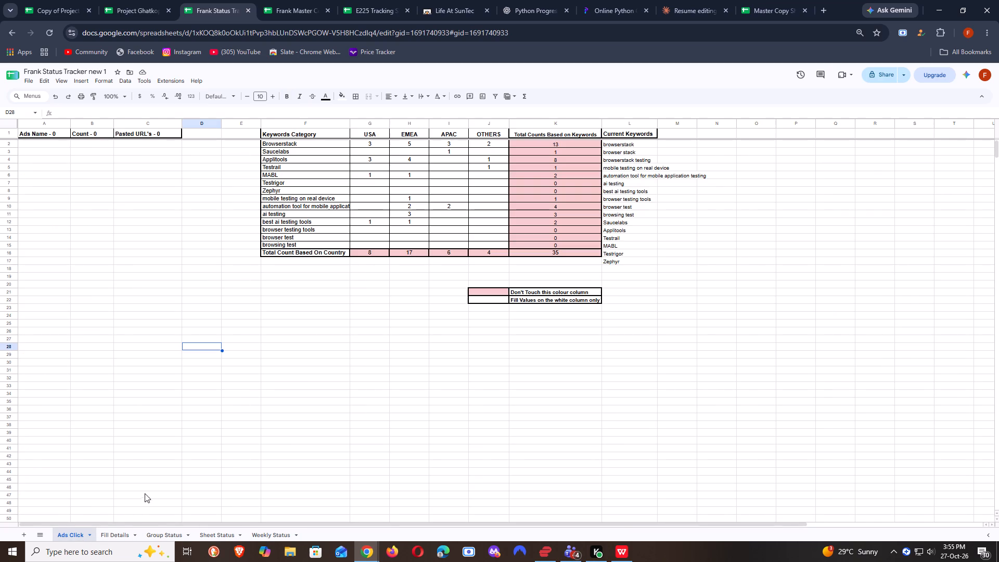
pyautogui.scroll(6, 242, 440)
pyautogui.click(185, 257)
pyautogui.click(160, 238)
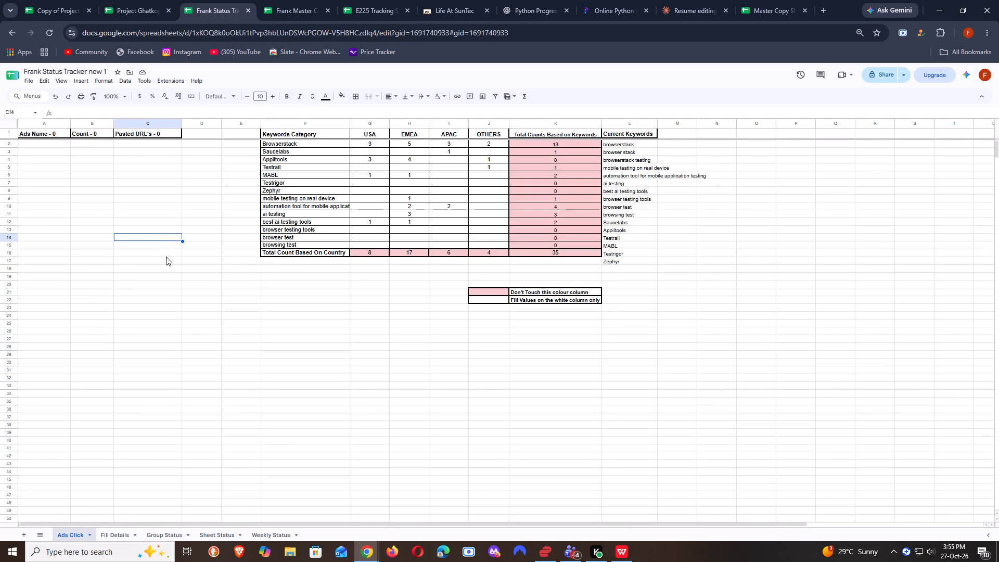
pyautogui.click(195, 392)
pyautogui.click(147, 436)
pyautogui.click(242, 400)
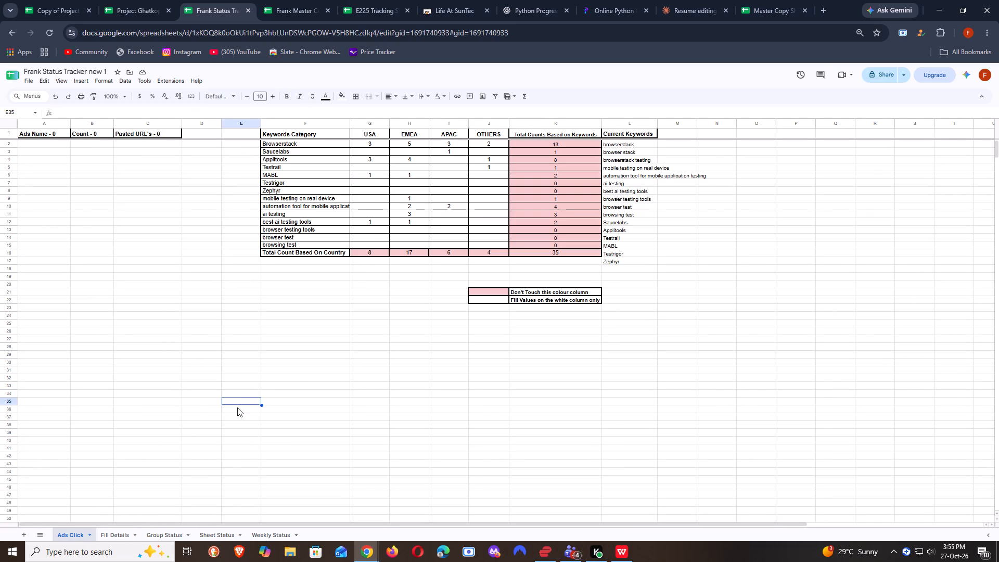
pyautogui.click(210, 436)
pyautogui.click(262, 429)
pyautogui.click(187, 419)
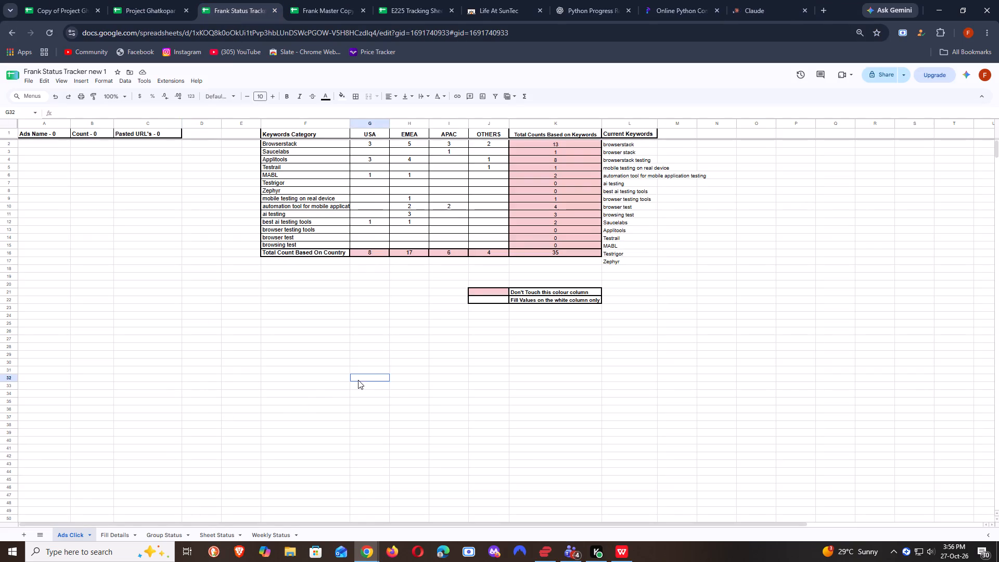
pyautogui.click(123, 537)
pyautogui.scroll(4, 255, 444)
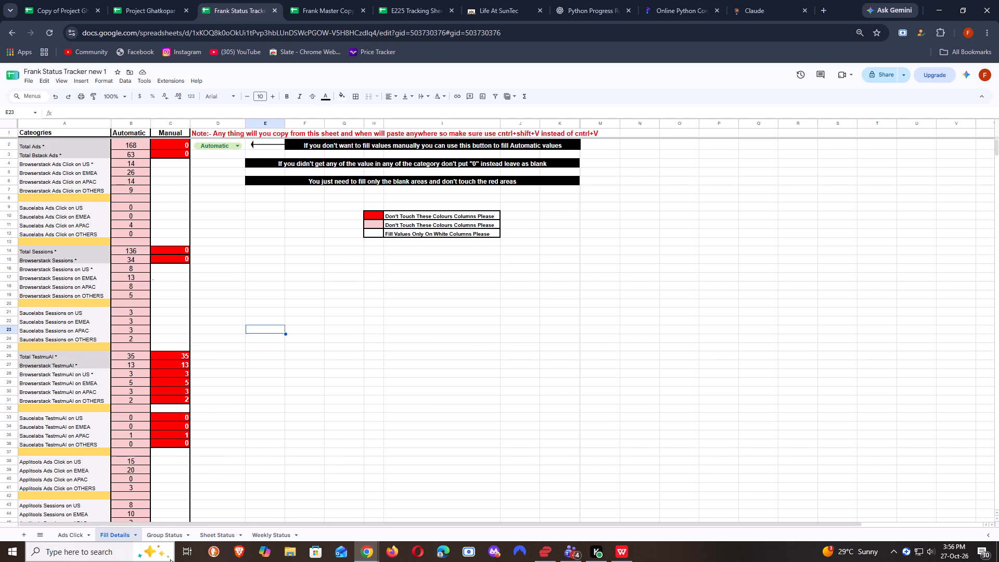
pyautogui.click(162, 538)
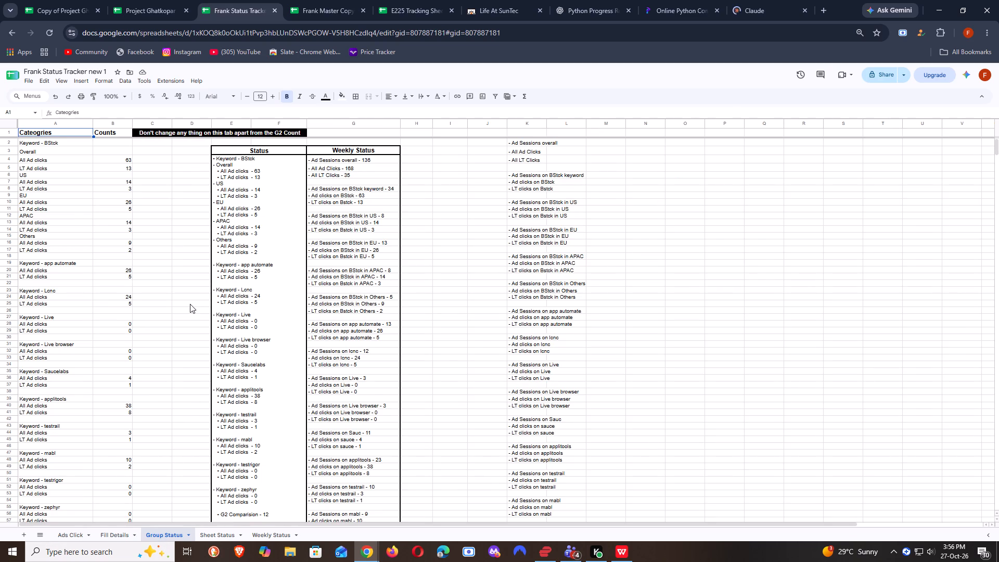
pyautogui.scroll(-3, 186, 310)
pyautogui.scroll(4, 185, 320)
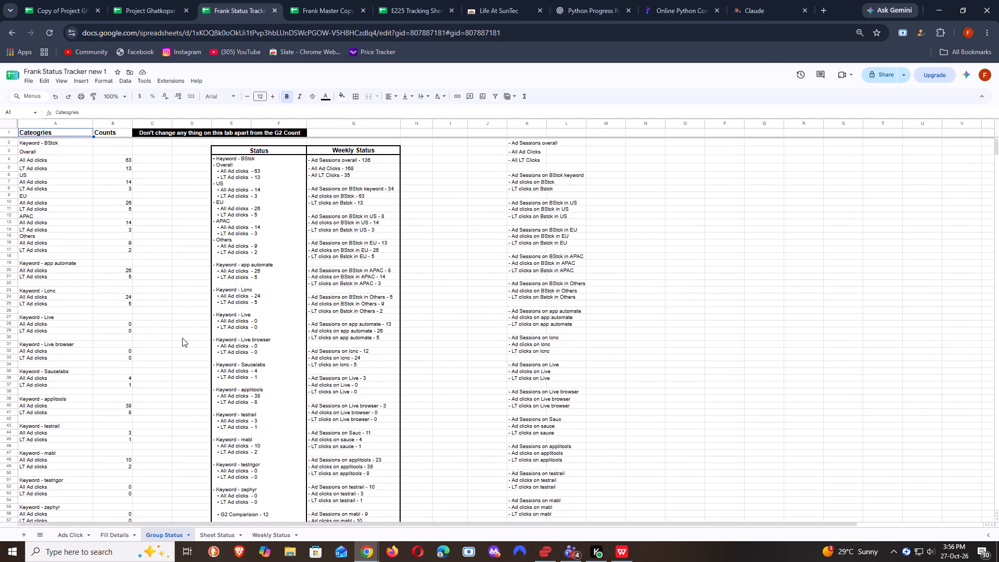
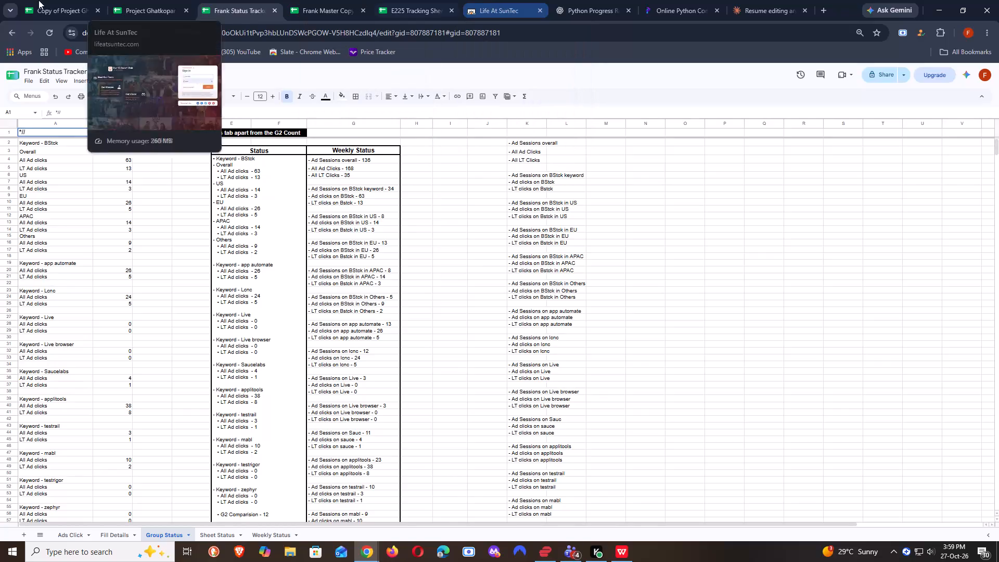
# In the Ads Click sheet of the Frank Status Tracker, set the Applitools USA count to 1 and the Testrail OTHERS count to 3.
pyautogui.click(62, 0)
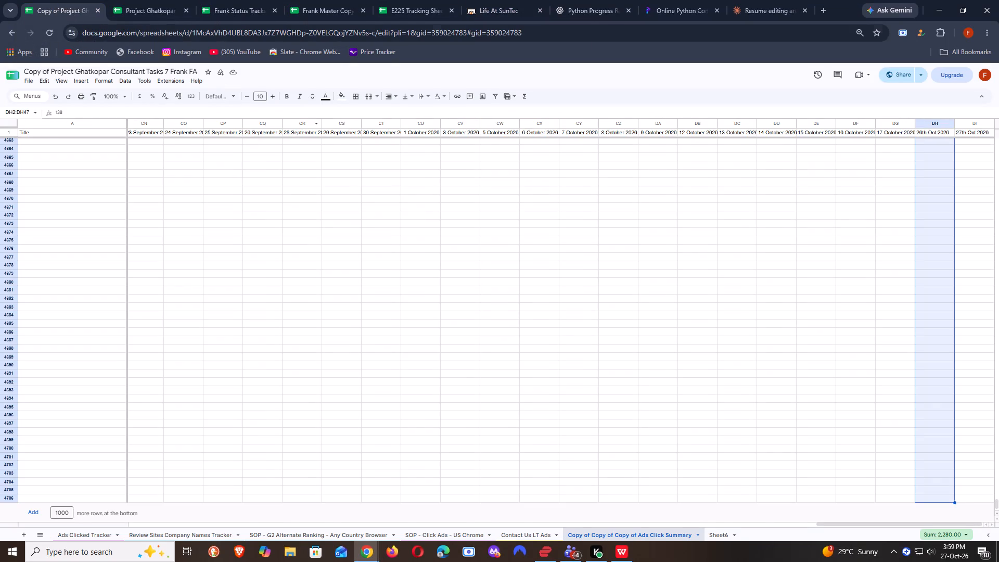
pyautogui.click(166, 2)
pyautogui.click(36, 0)
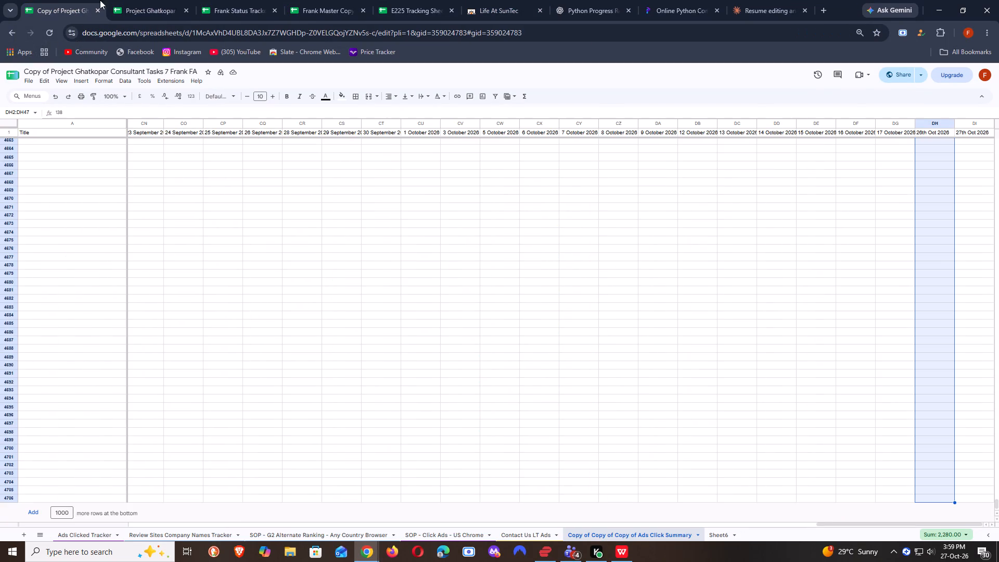
pyautogui.click(224, 0)
pyautogui.click(104, 531)
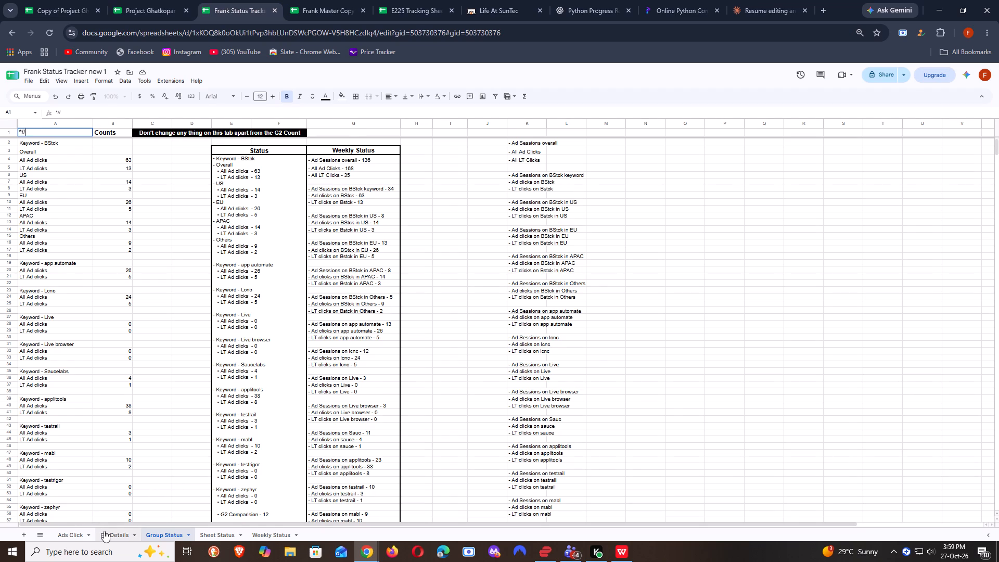
pyautogui.click(68, 528)
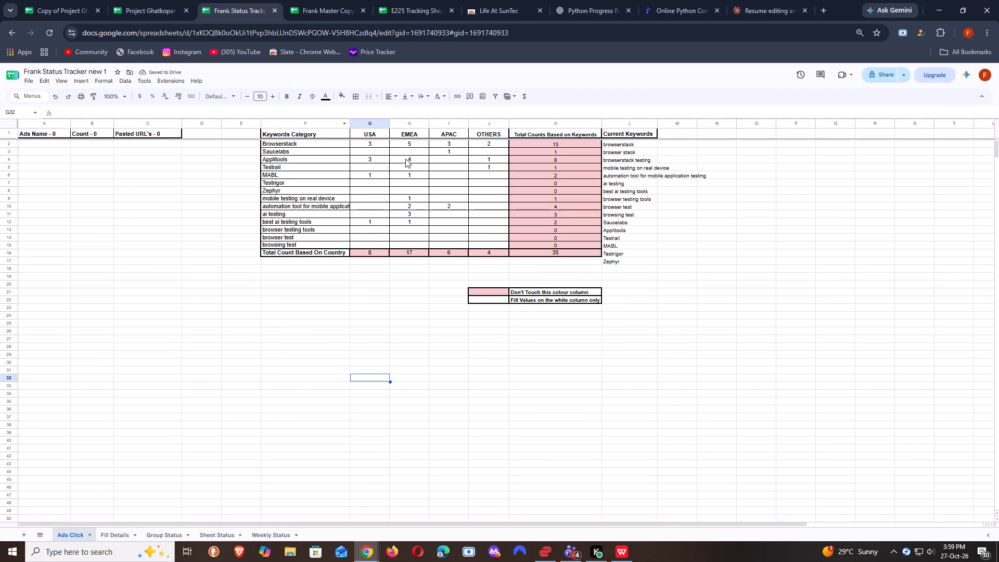
pyautogui.click(373, 160)
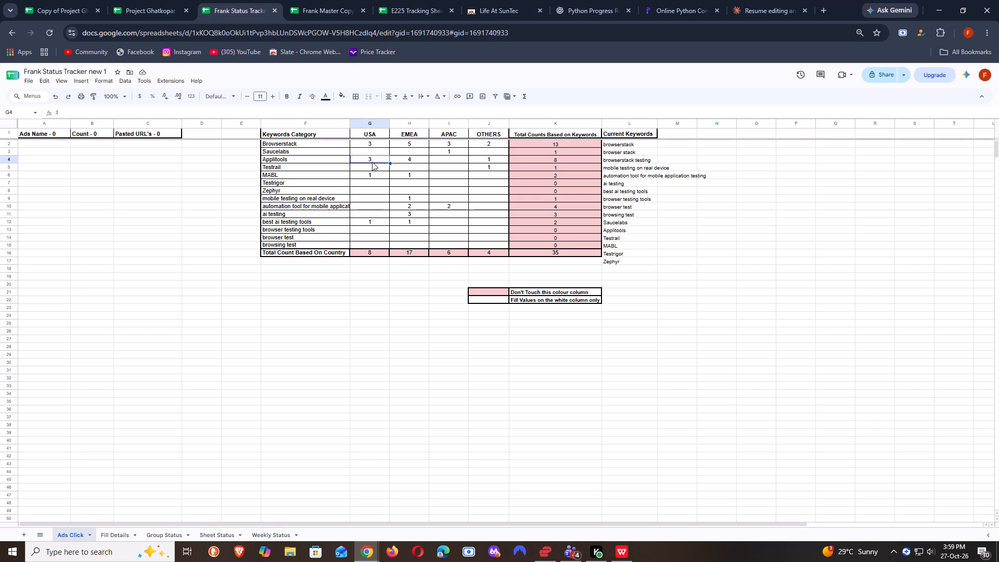
pyautogui.press('BackSpace')
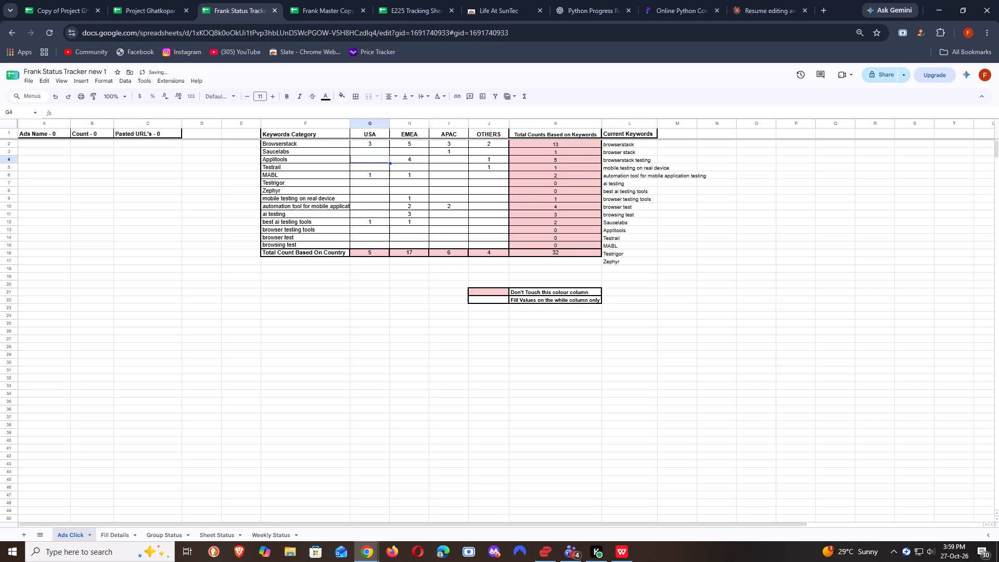
pyautogui.press('1')
pyautogui.press('Return')
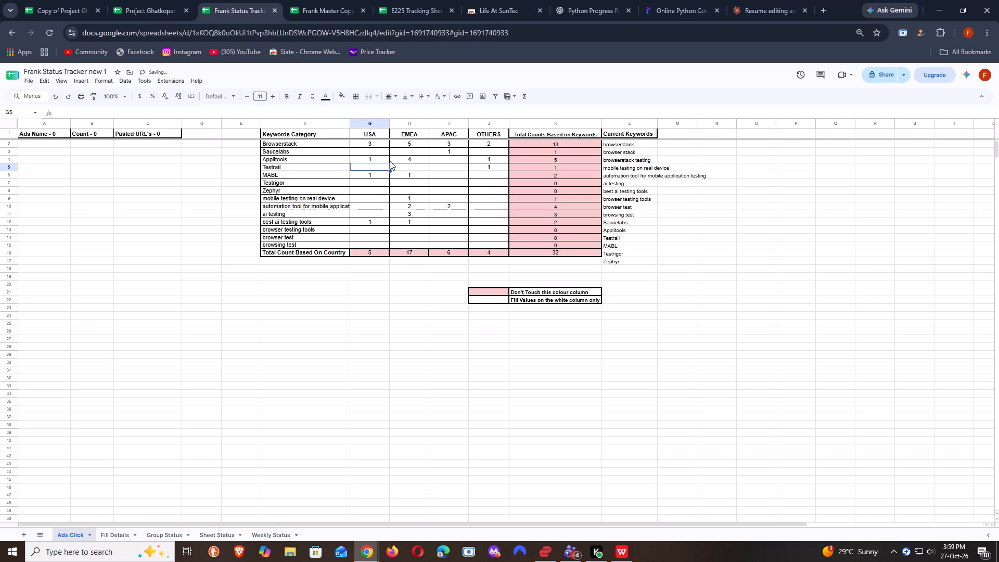
pyautogui.click(424, 159)
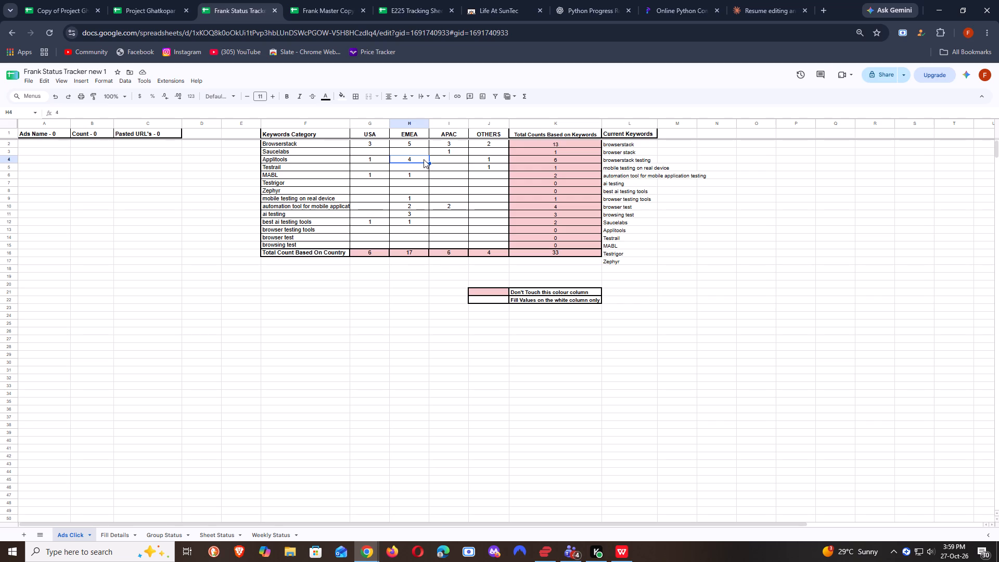
pyautogui.click(487, 168)
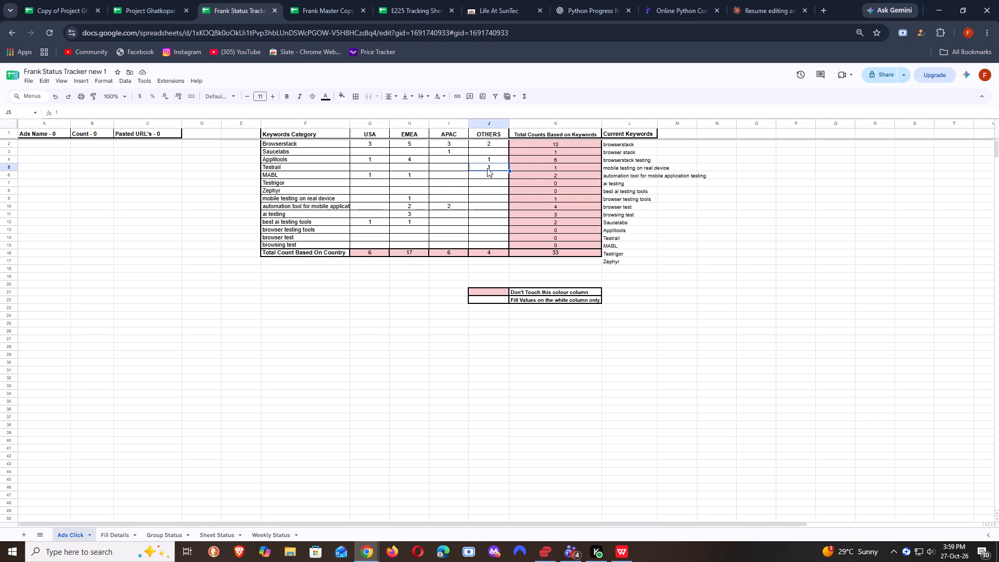
pyautogui.press('3')
pyautogui.press('Return')
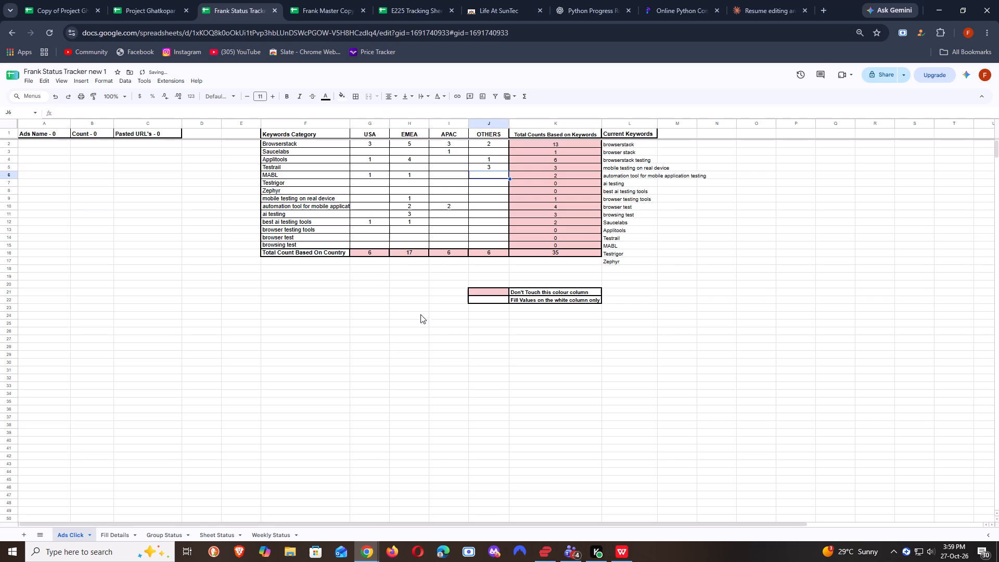
# Check the Fill Details and Group Status sheets, and review the Testrail row in the Ads Click sheet.
pyautogui.click(128, 534)
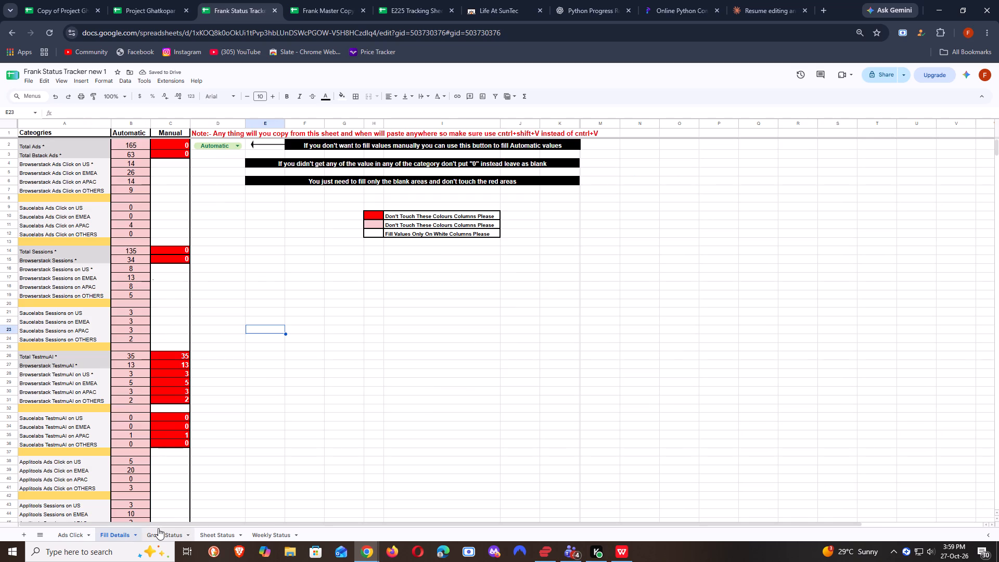
pyautogui.click(164, 530)
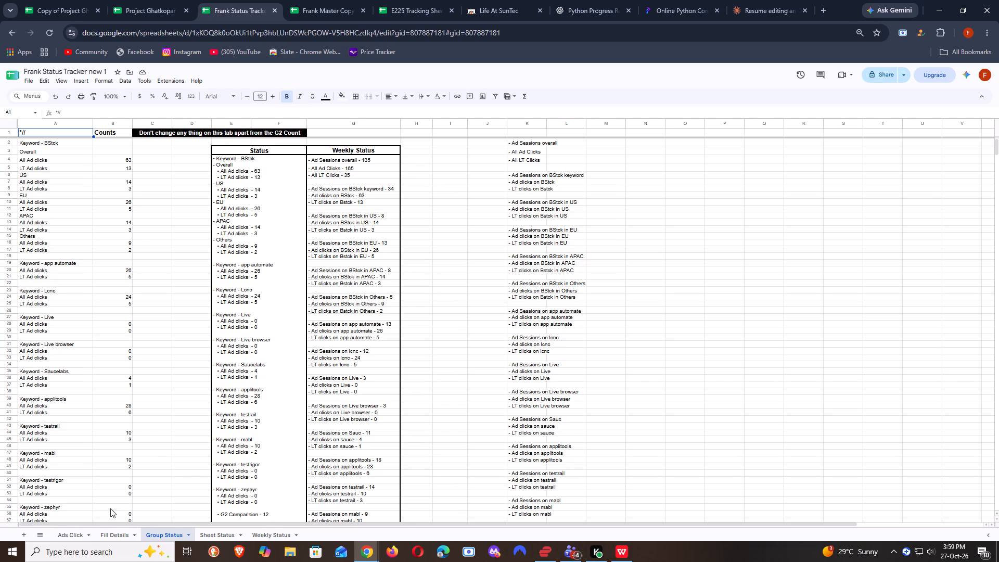
pyautogui.click(65, 532)
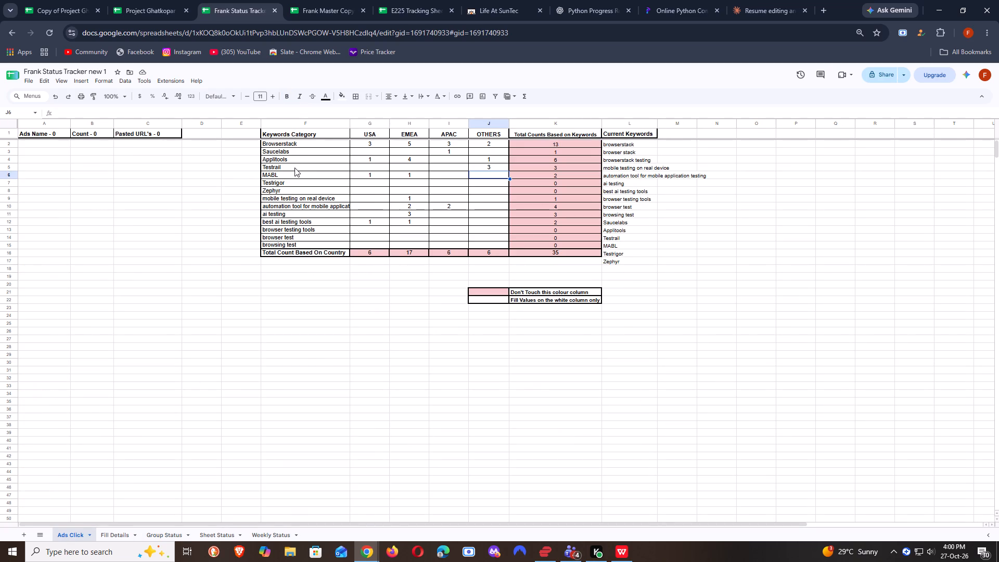
pyautogui.click(294, 168)
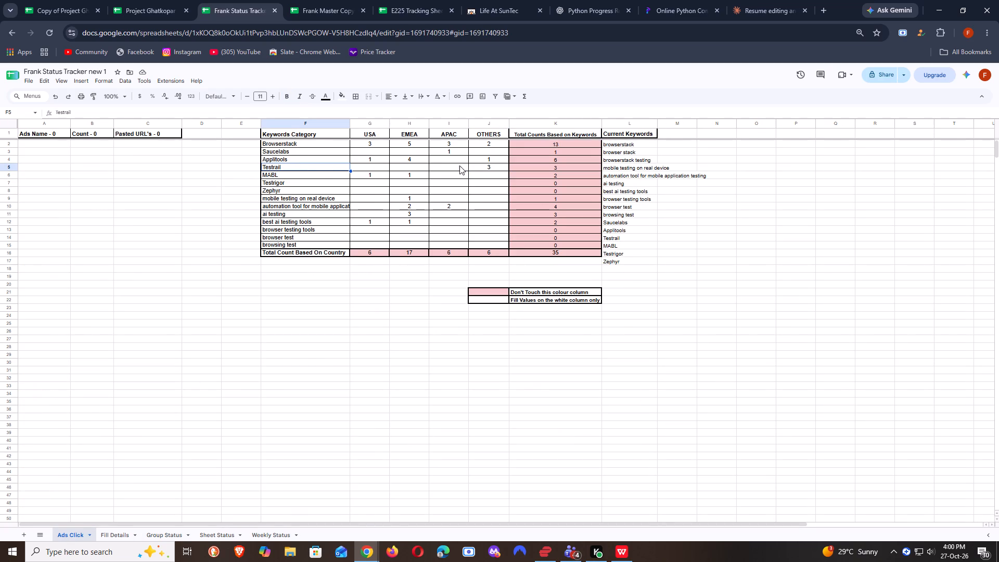
pyautogui.click(487, 167)
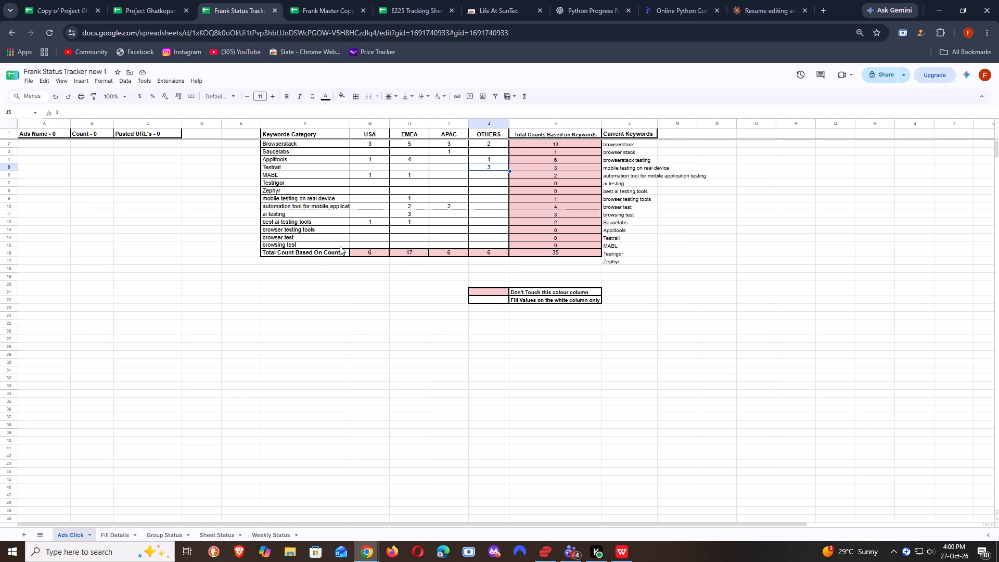
# Set the ai testing EMEA count to 1, and enter 1 under APAC for both Testrigor and Applitools.
pyautogui.click(414, 215)
pyautogui.press('BackSpace')
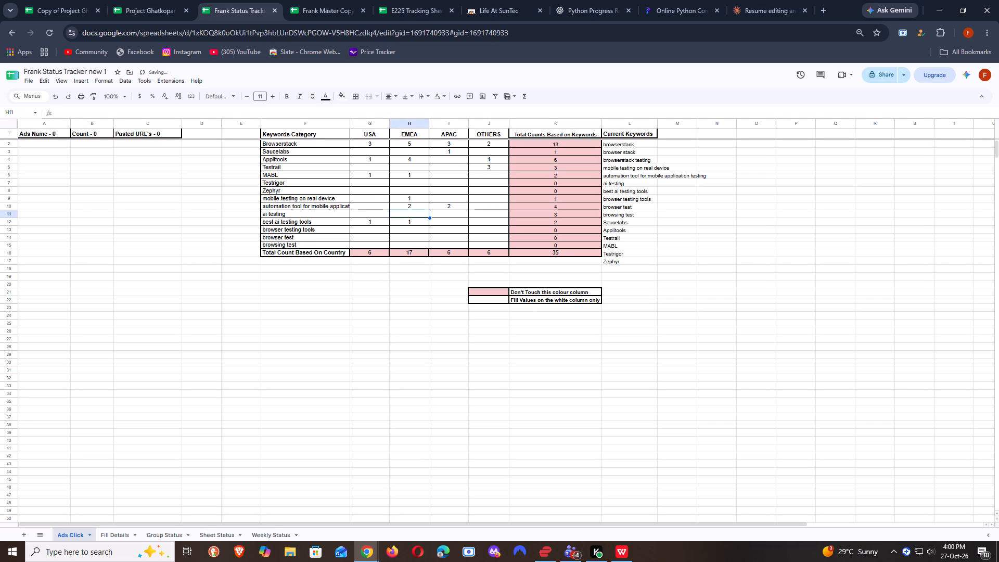
pyautogui.press('1')
pyautogui.press('Return')
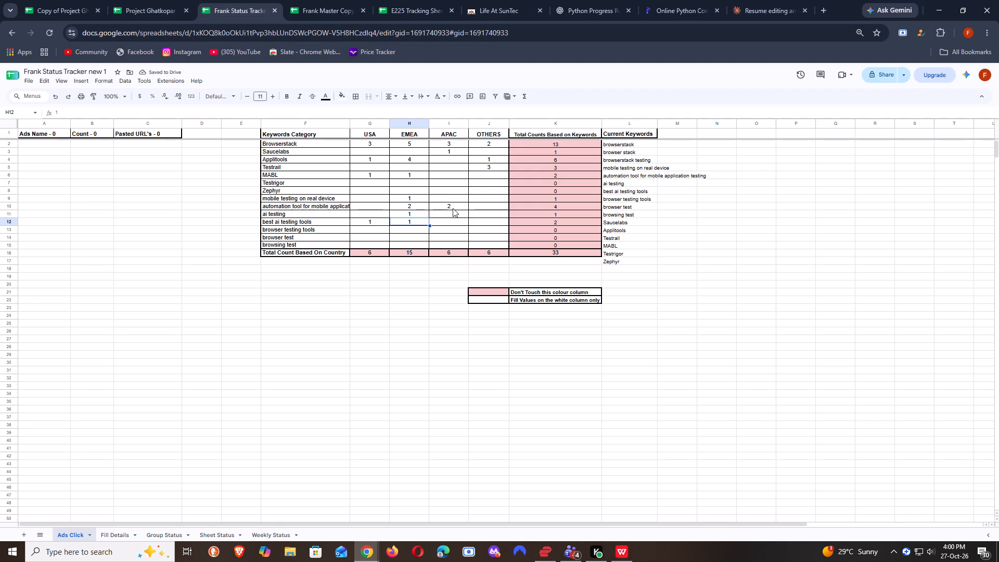
pyautogui.click(453, 208)
pyautogui.click(446, 180)
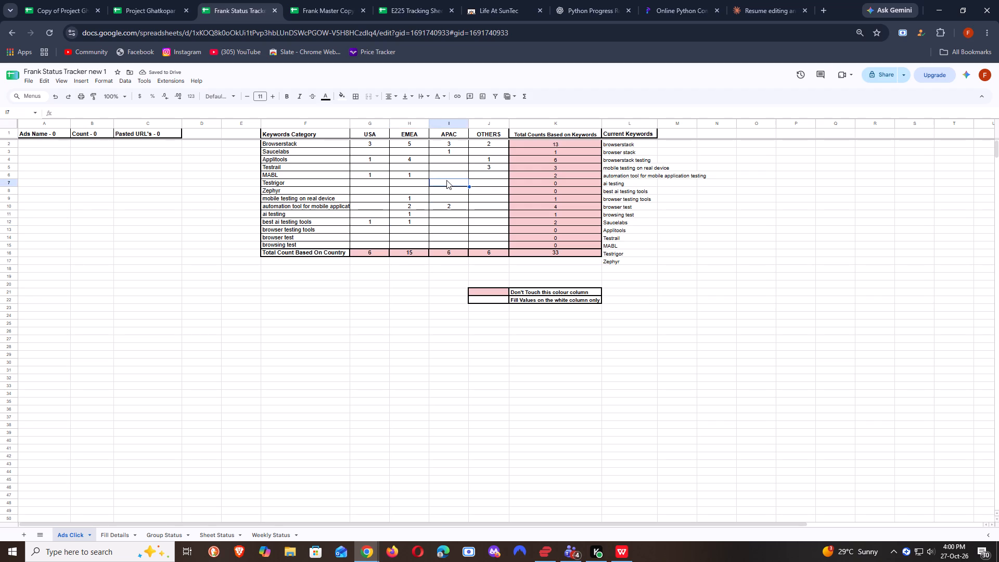
pyautogui.press('1')
pyautogui.press('Return')
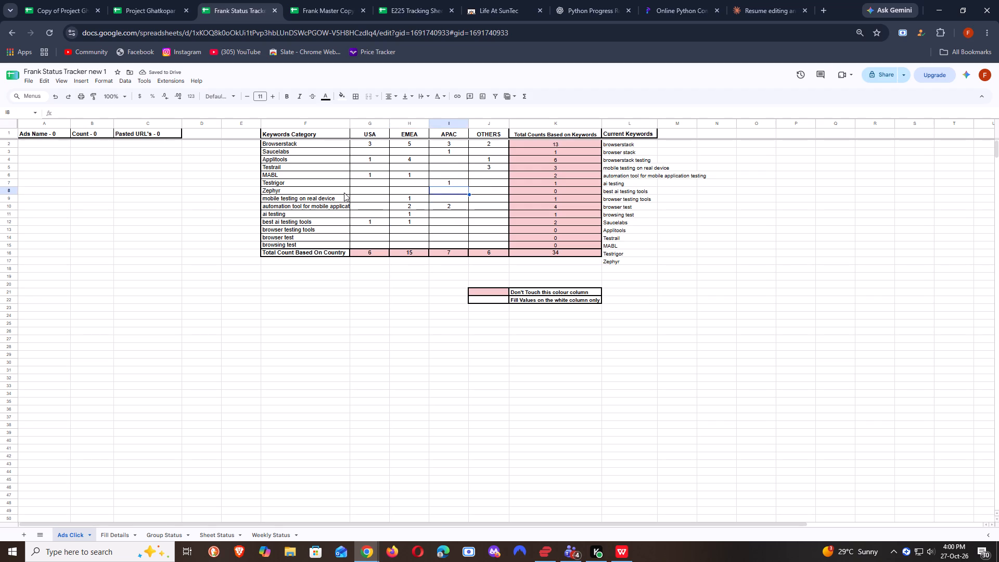
pyautogui.click(451, 162)
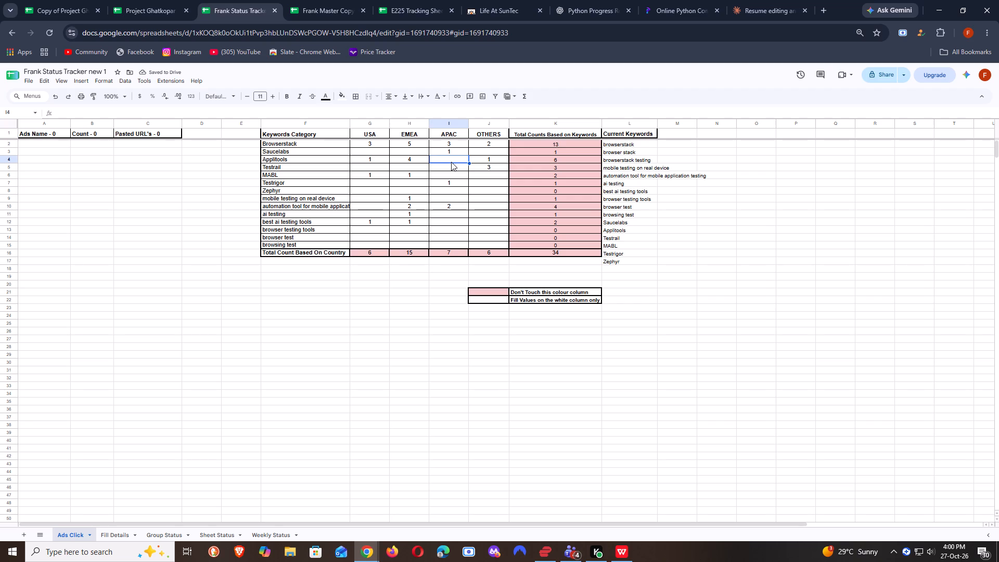
pyautogui.press('1')
pyautogui.press('Return')
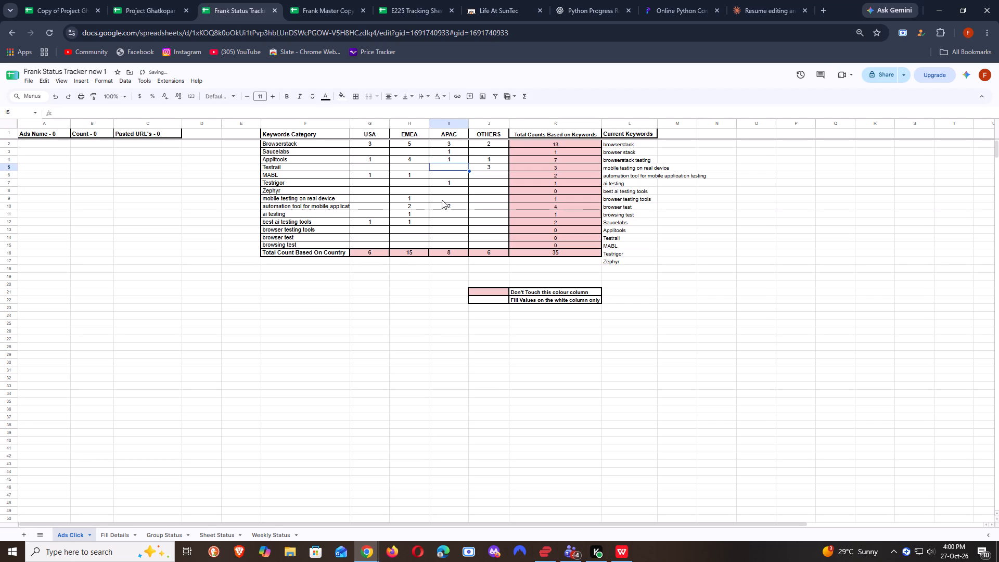
# Review the Fill Details and Group Status sheets again, and return to the Ads Click sheet.
pyautogui.click(114, 537)
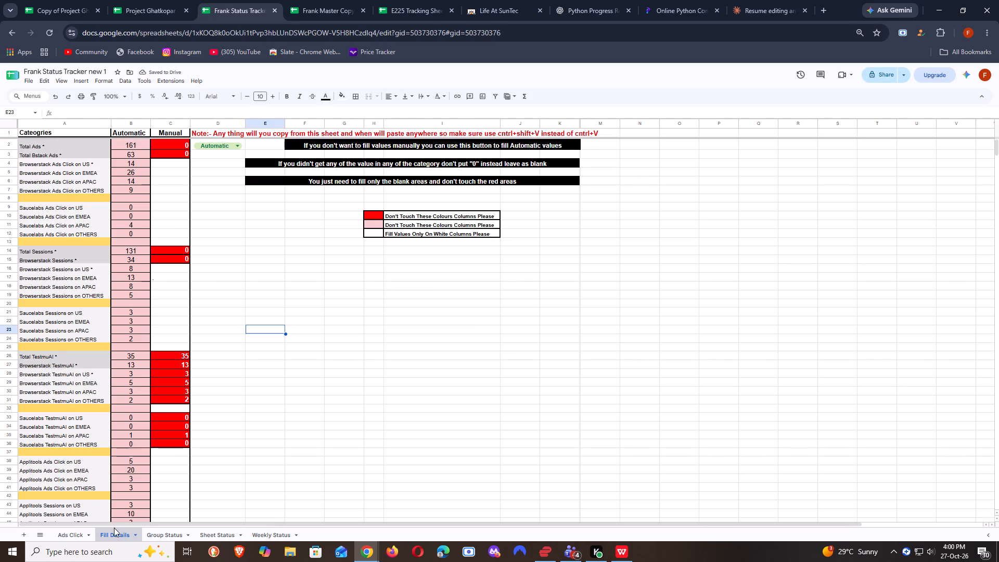
pyautogui.click(156, 533)
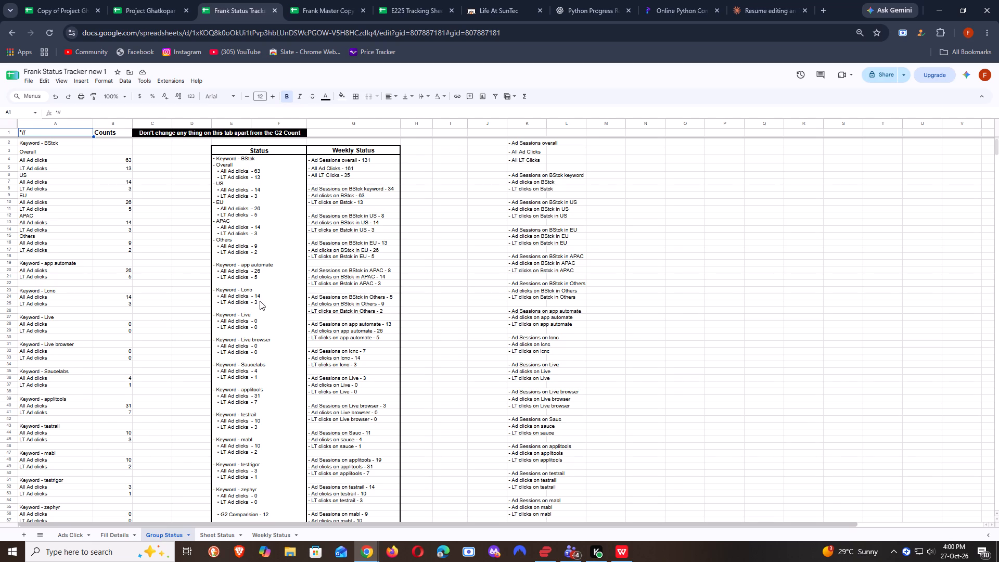
pyautogui.click(109, 539)
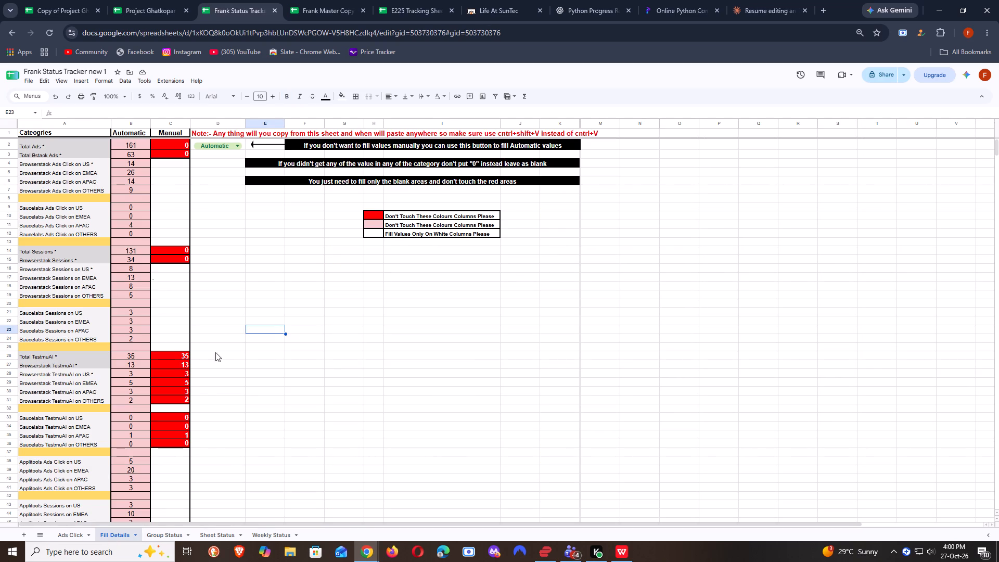
pyautogui.click(64, 535)
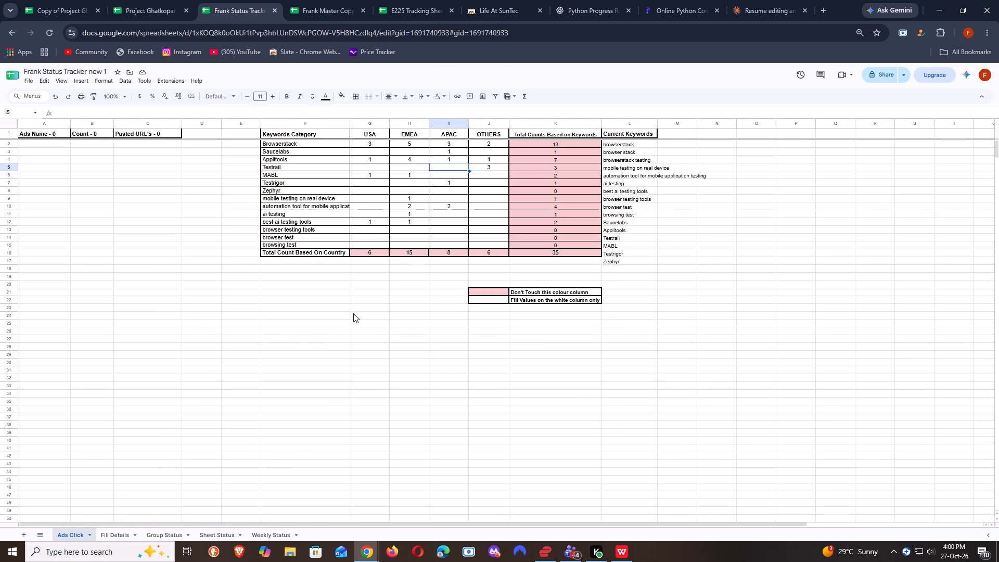
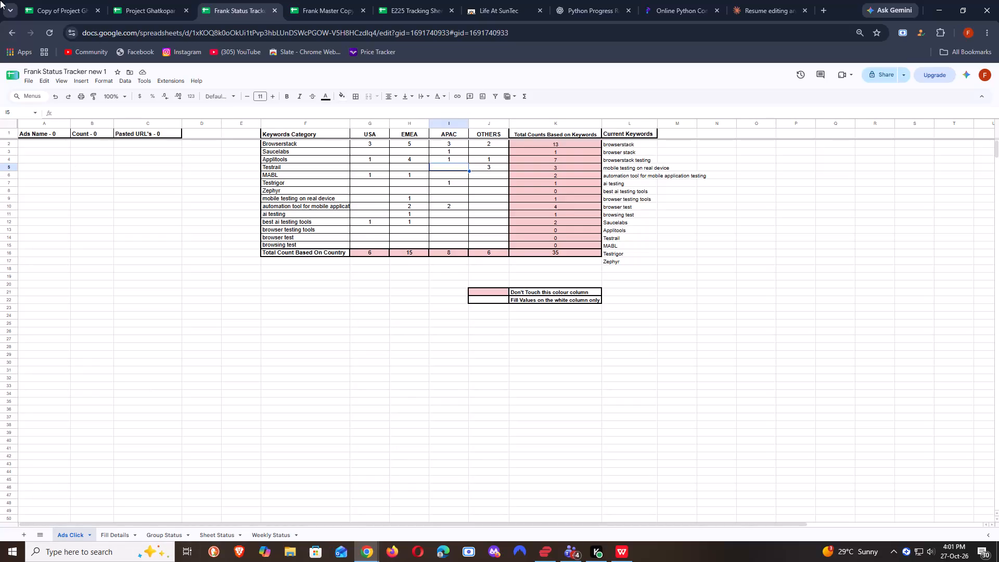
# Review the 27th Oct 2026 column of the Ads Click Summary copy, and check the keyword counts in the Ads Clicked Tracker sheet.
pyautogui.click(307, 351)
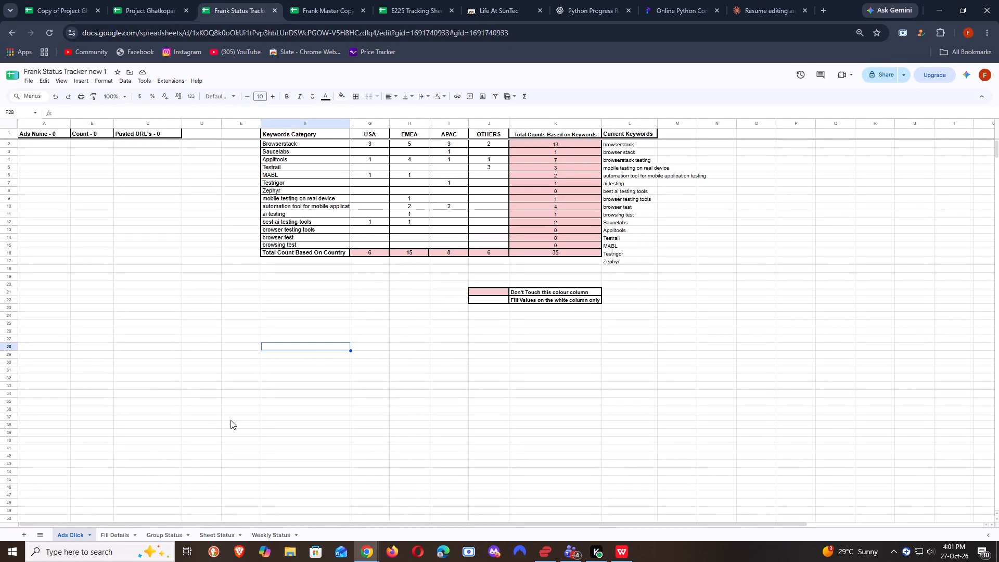
pyautogui.click(44, 0)
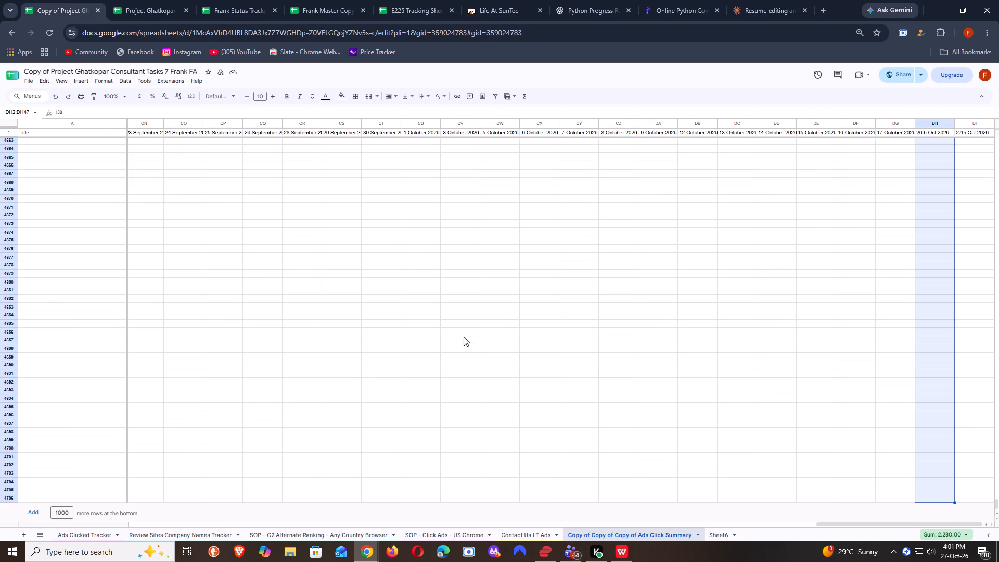
pyautogui.click(983, 431)
pyautogui.moveTo(996, 501); pyautogui.dragTo(998, 496)
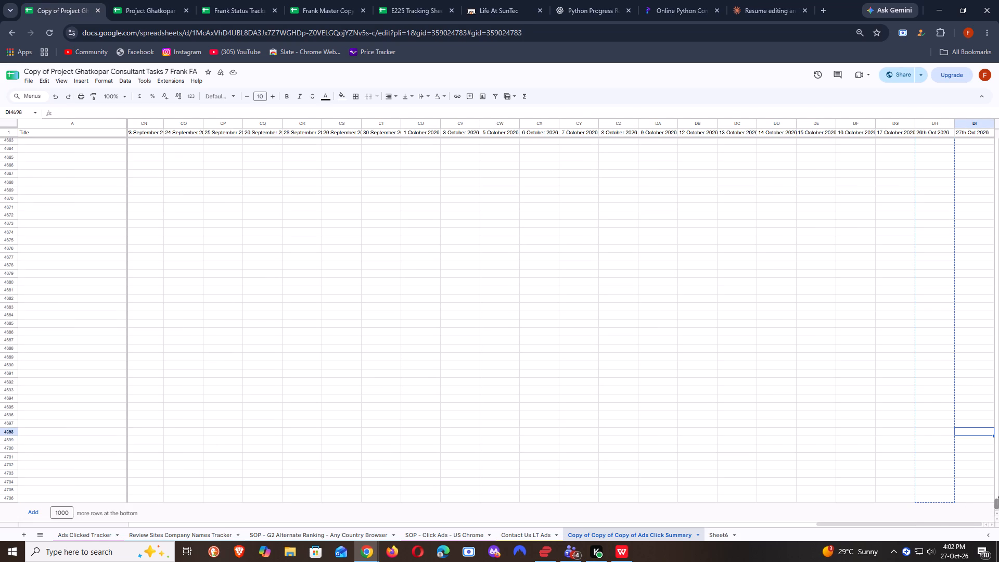
pyautogui.moveTo(998, 496); pyautogui.dragTo(945, 75)
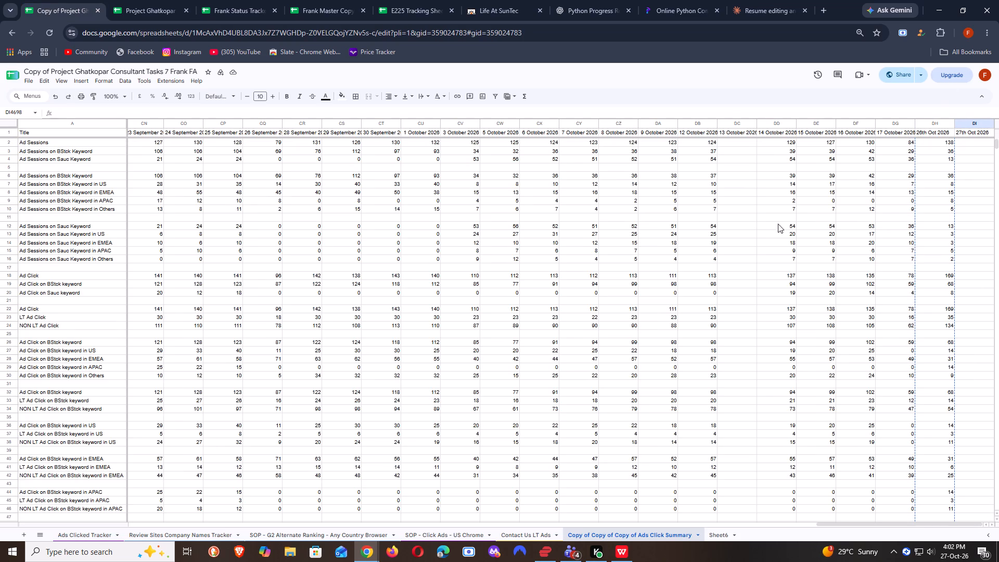
pyautogui.click(65, 537)
pyautogui.scroll(5, 174, 476)
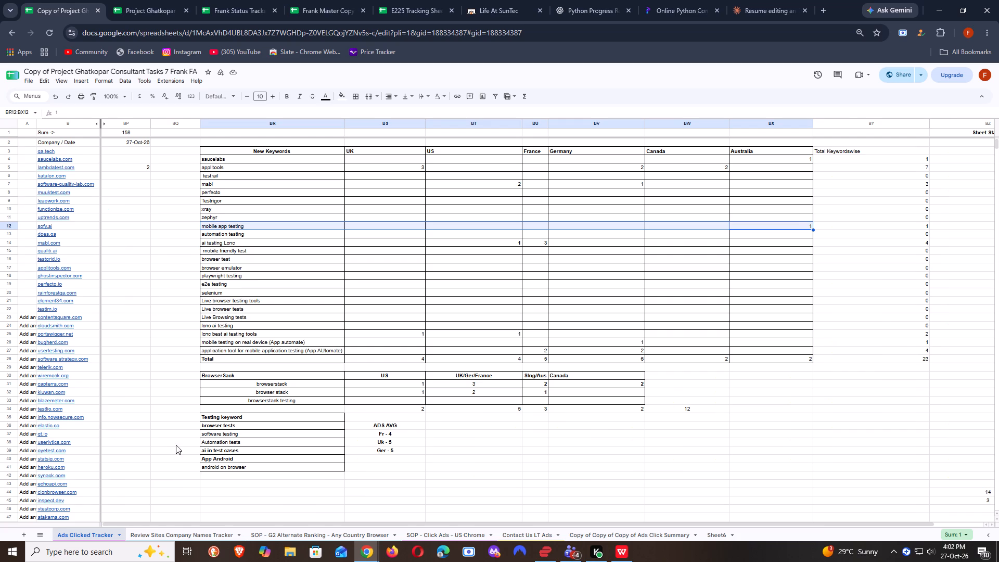
pyautogui.click(156, 286)
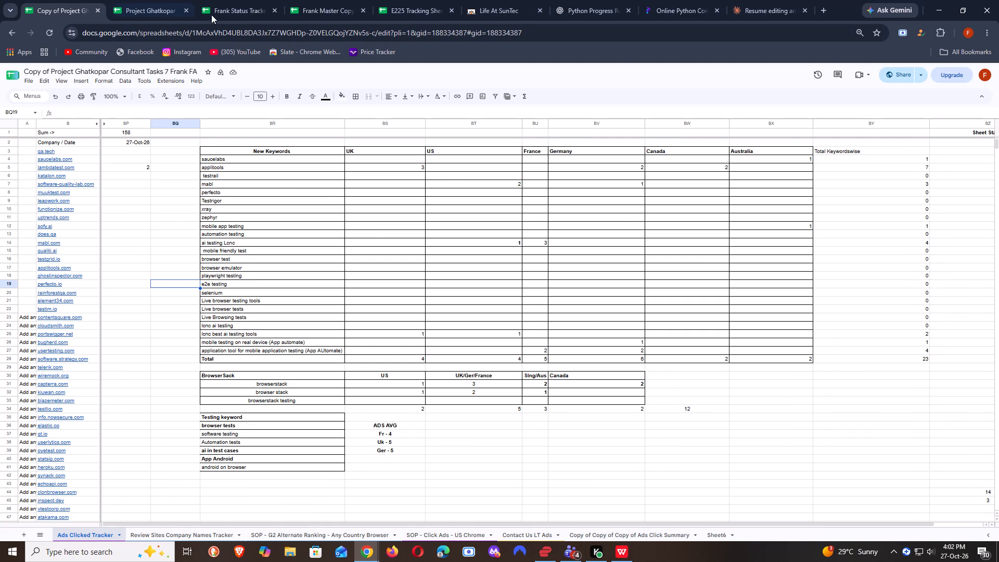
# In the Frank Status Tracker's Ads Click sheet, set Browserstack USA to 2 and mobile testing on real device EMEA to 2.
pyautogui.click(226, 9)
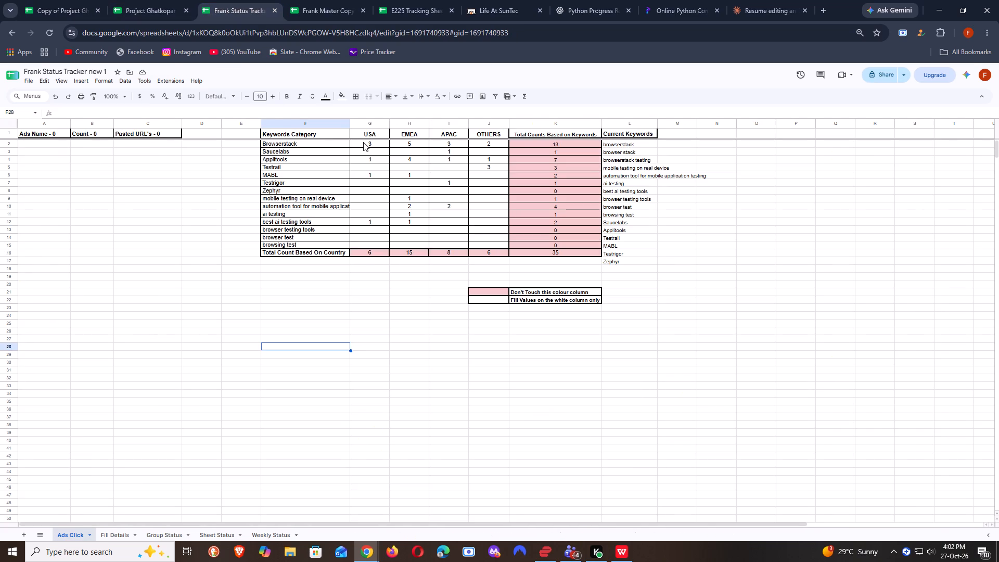
pyautogui.click(363, 142)
pyautogui.press('BackSpace')
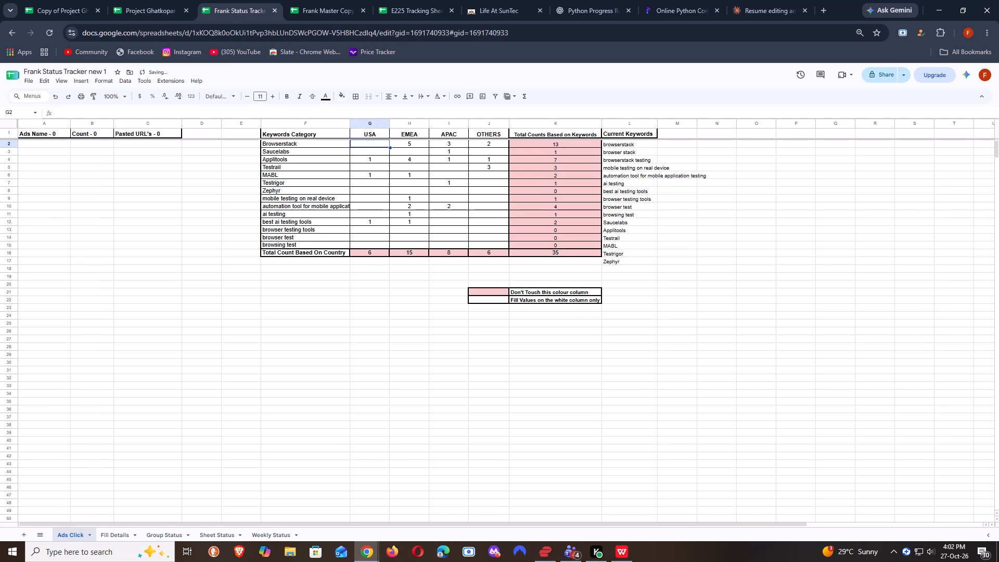
pyautogui.press('2')
pyautogui.press('Return')
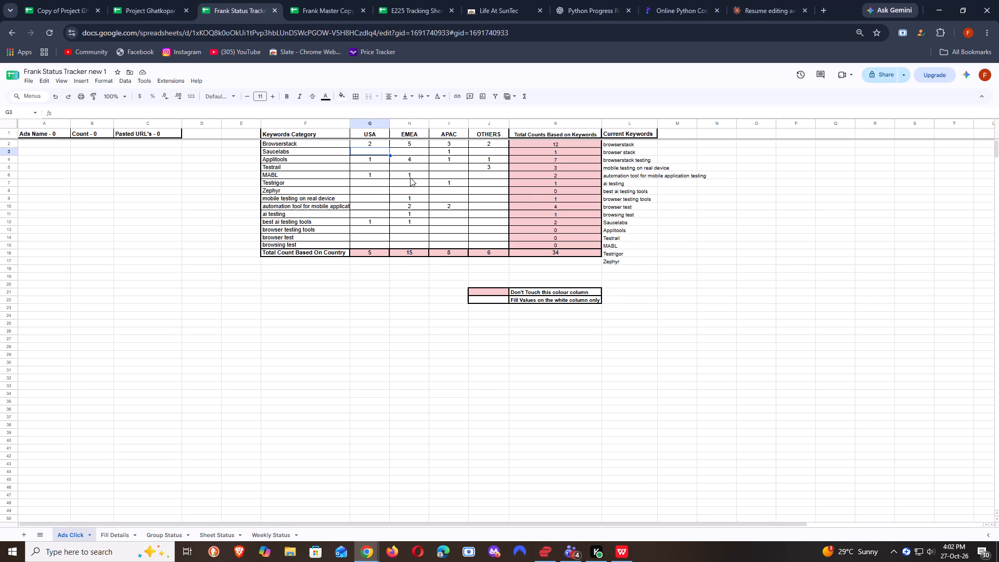
pyautogui.click(410, 177)
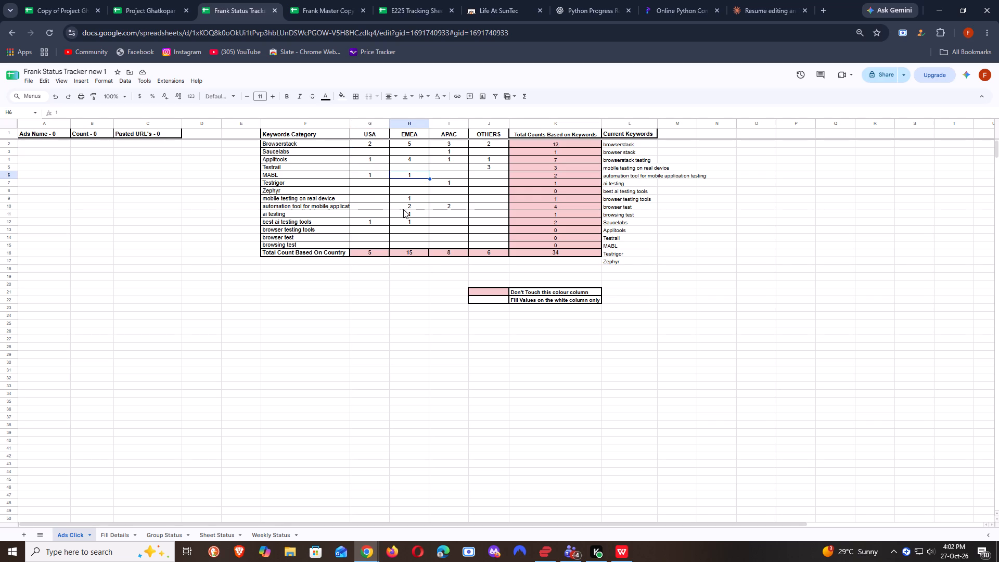
pyautogui.click(406, 203)
pyautogui.click(406, 199)
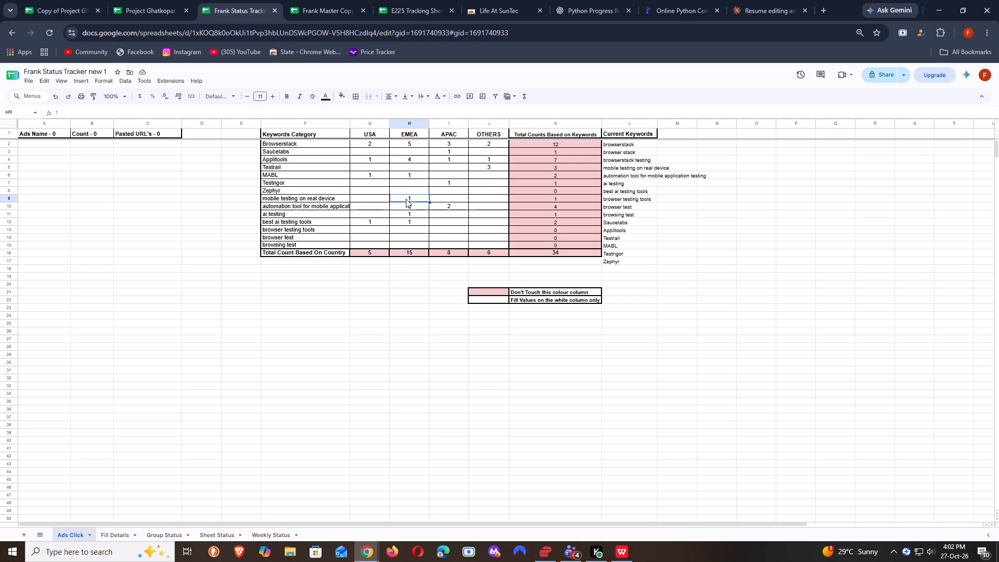
pyautogui.press('2')
pyautogui.press('Return')
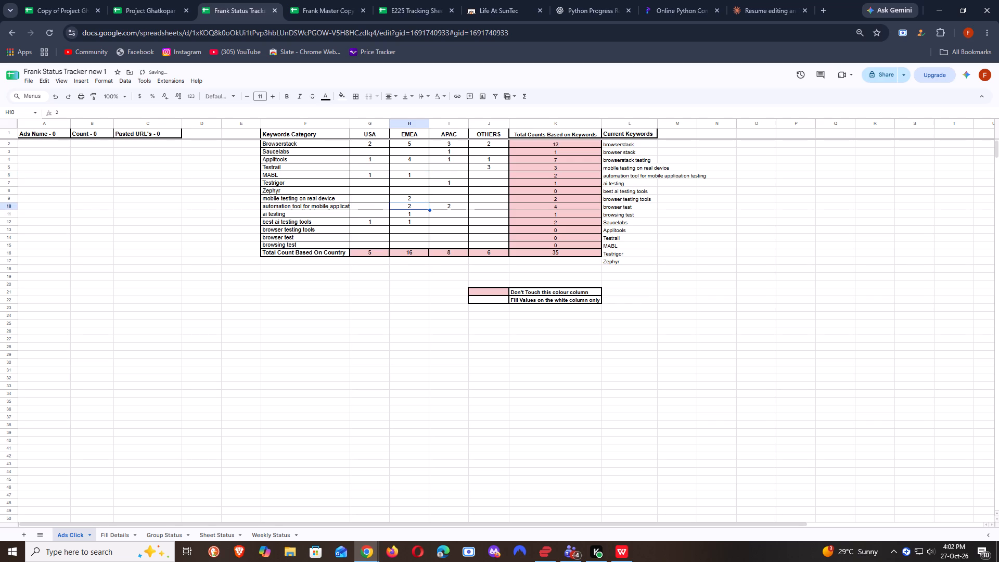
# Review the Group Status and Weekly Status sheets, and recheck the keyword counts in the Ads Clicked Tracker of the Project Ghatkopar copy.
pyautogui.click(120, 539)
pyautogui.click(173, 538)
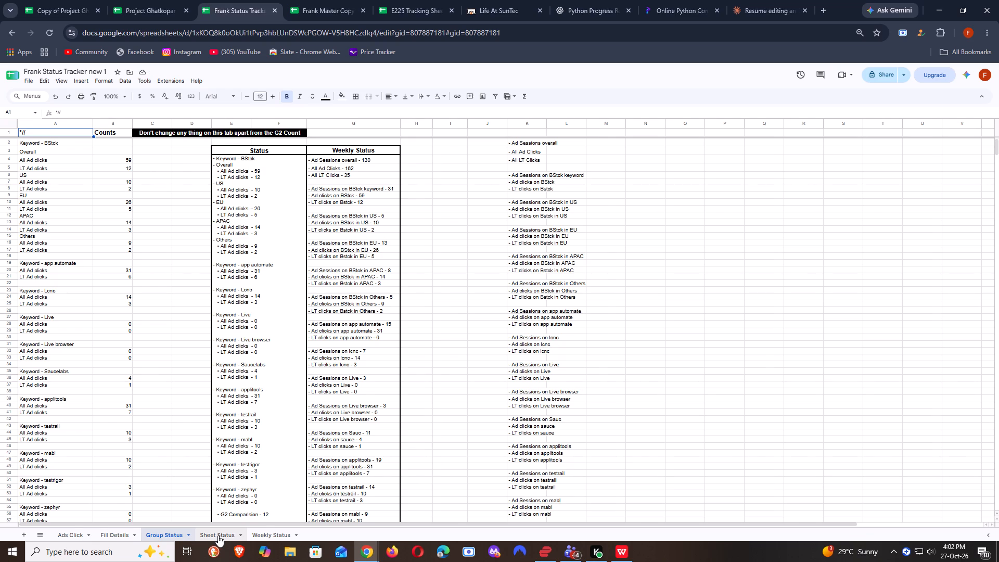
pyautogui.click(218, 535)
pyautogui.click(260, 537)
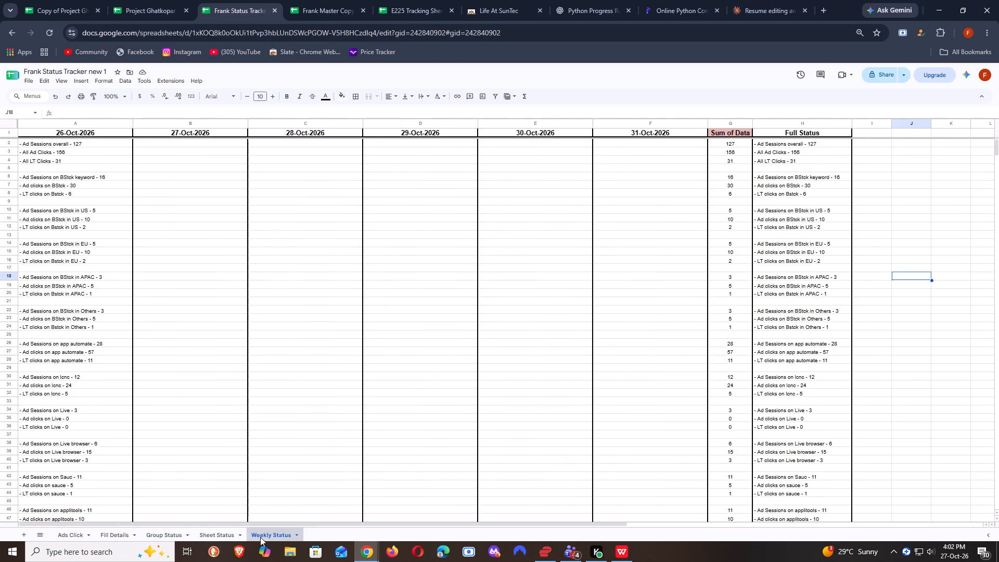
pyautogui.click(85, 538)
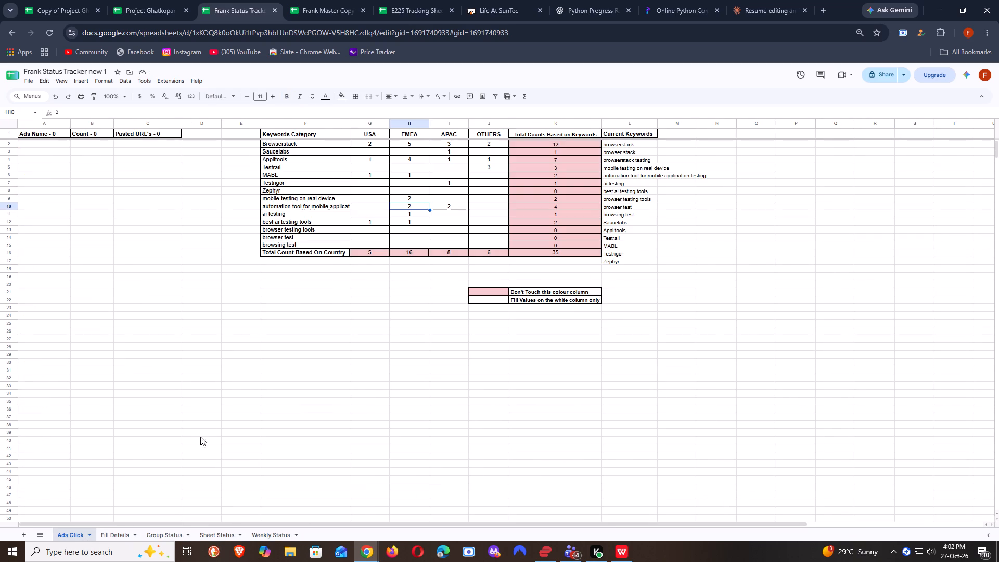
pyautogui.click(208, 420)
pyautogui.click(40, 0)
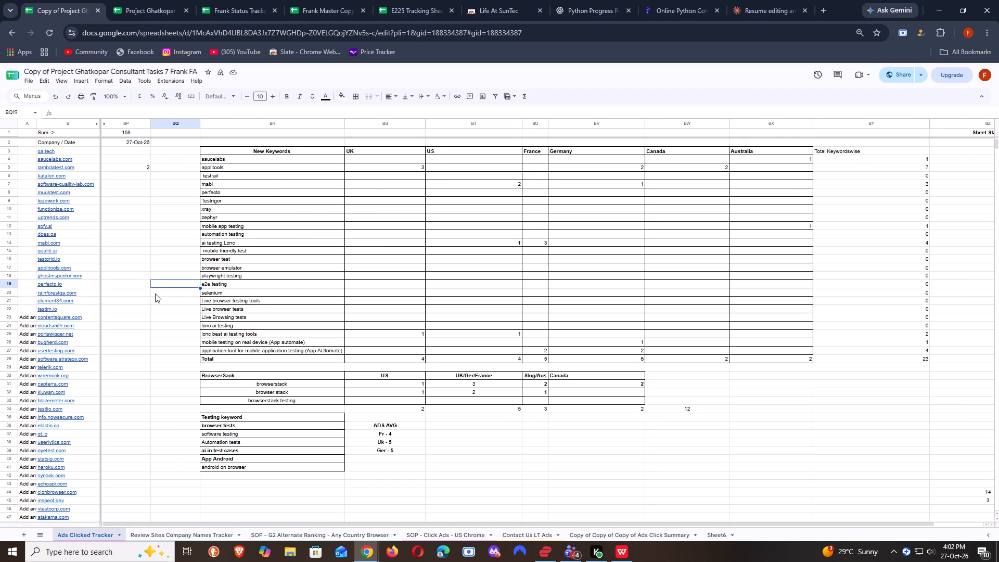
pyautogui.click(157, 293)
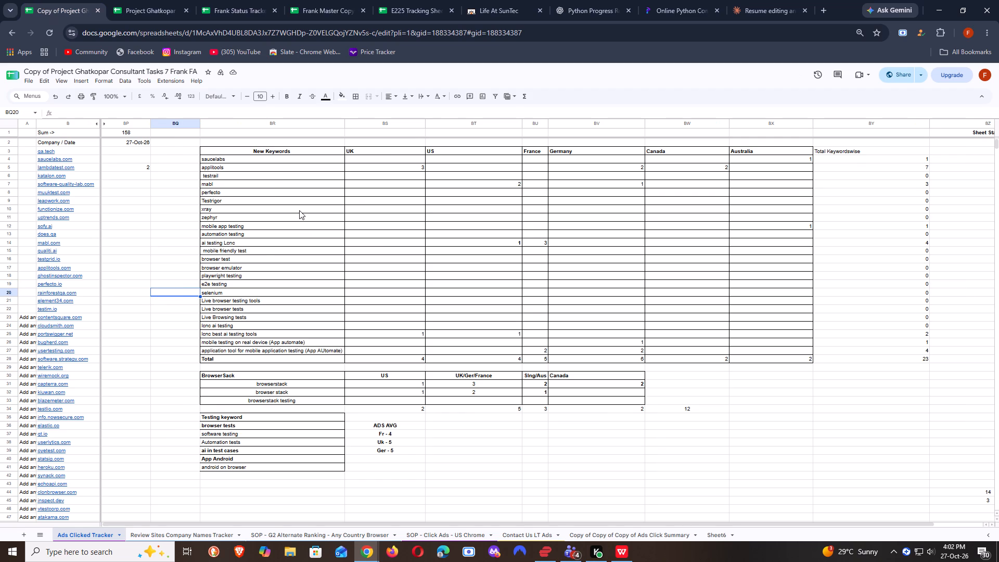
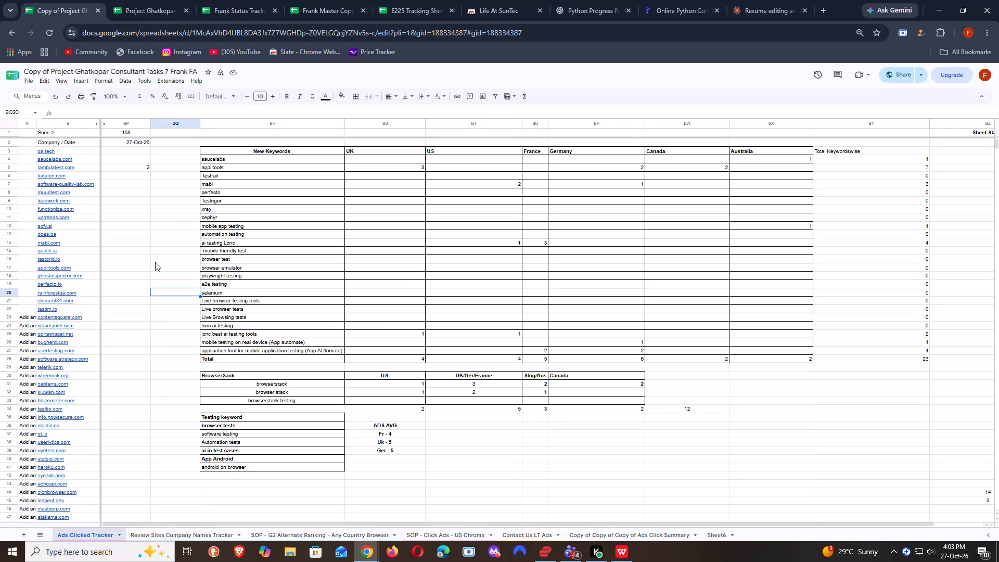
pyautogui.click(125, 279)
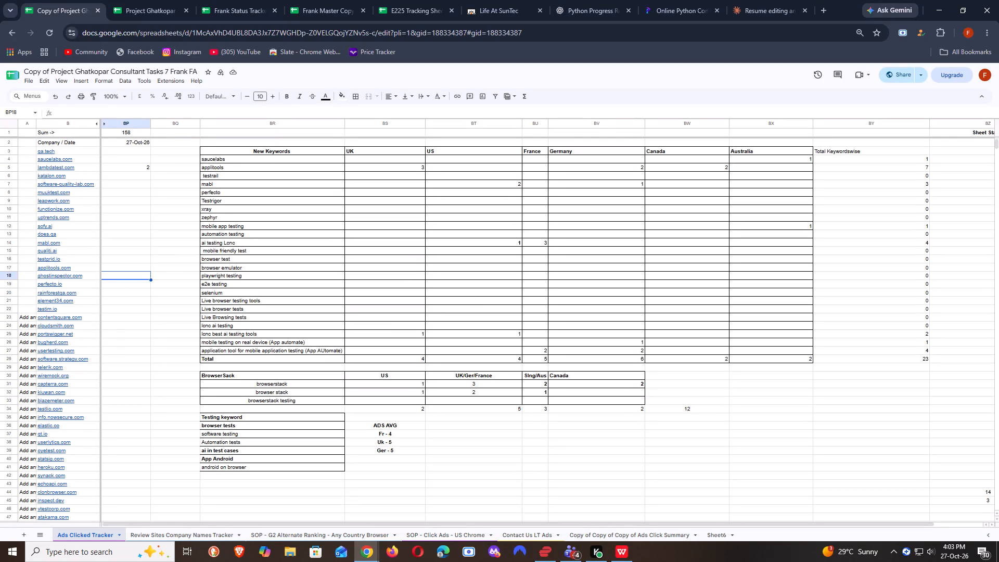
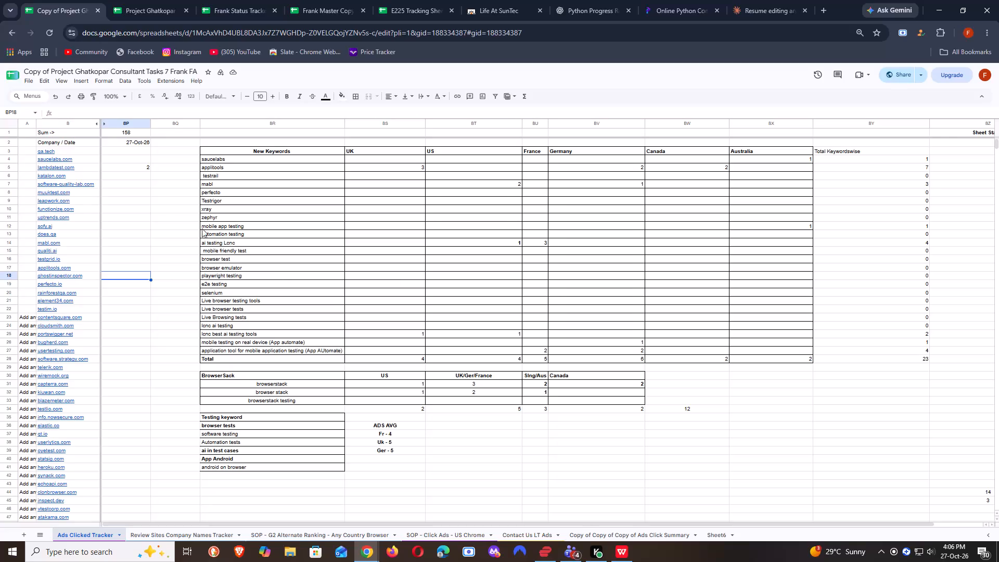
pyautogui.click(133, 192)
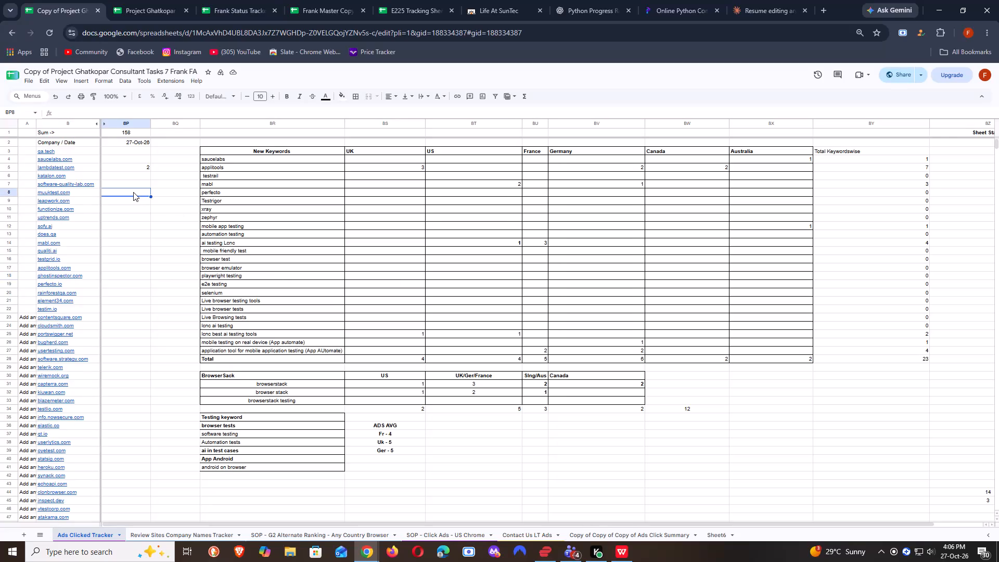
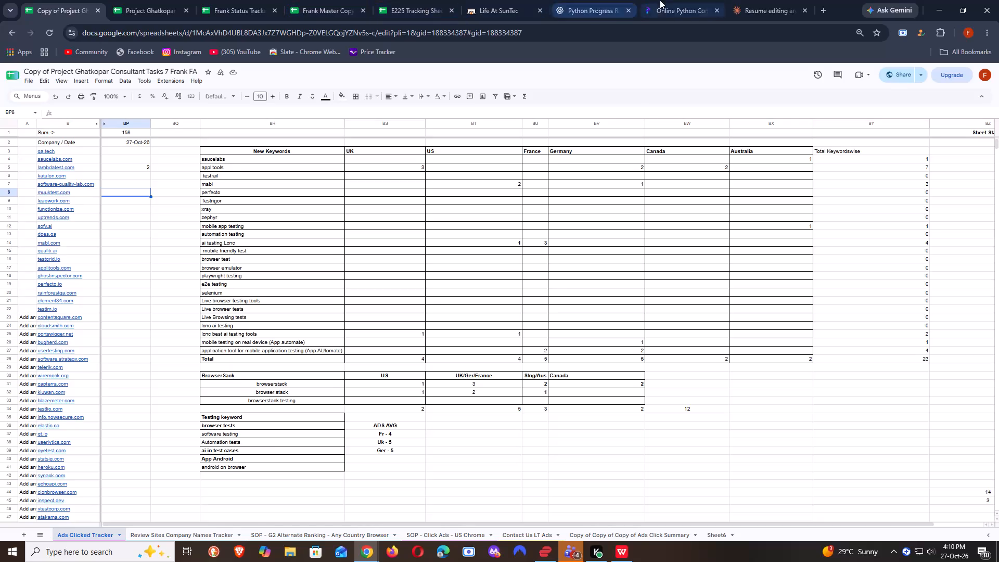
# Open the Flipkart website in a new browser tab.
pyautogui.click(826, 6)
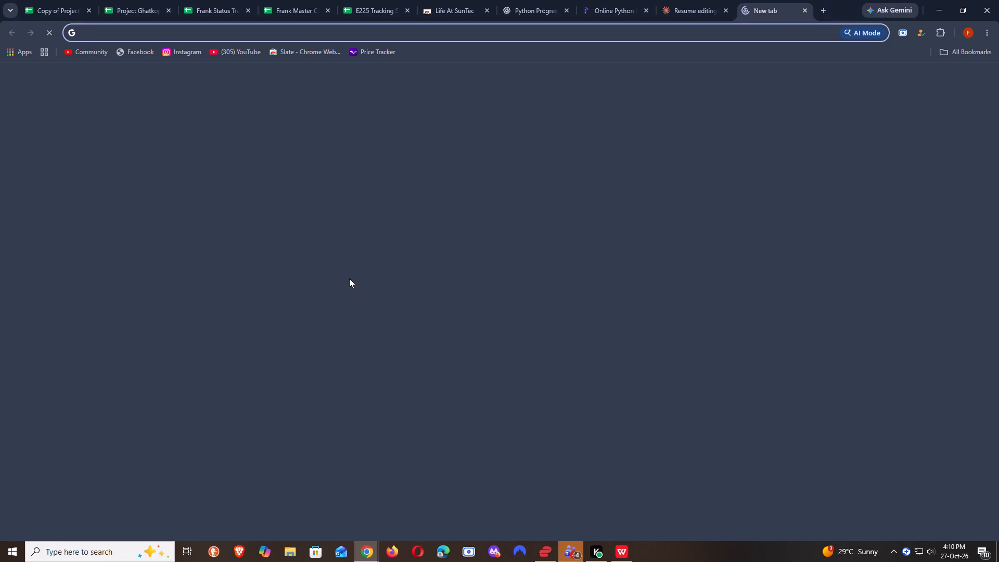
pyautogui.click(407, 311)
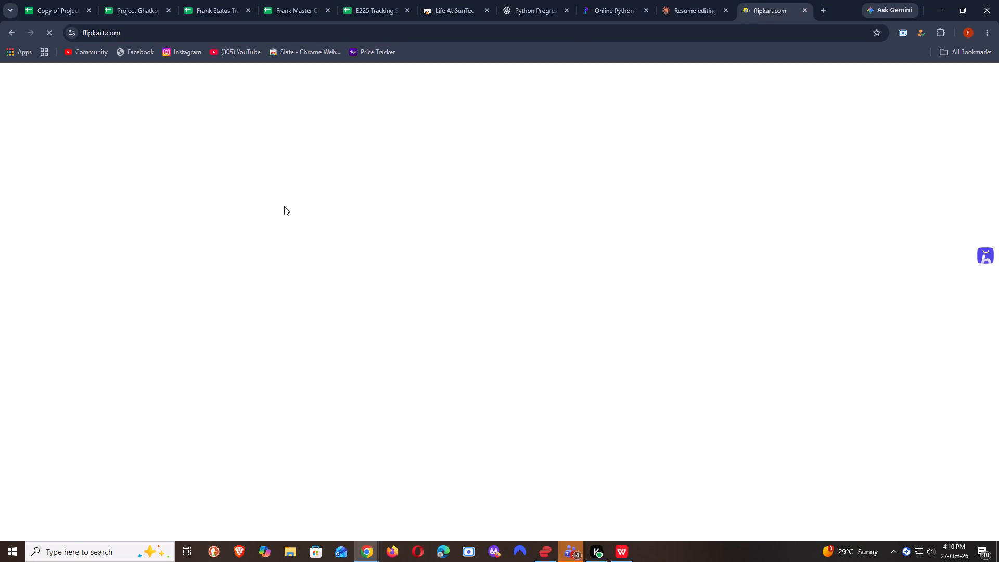
# Switch to ExpressVPN, disconnect from the France - Paris - 1 location, and close its window.
pyautogui.click(543, 554)
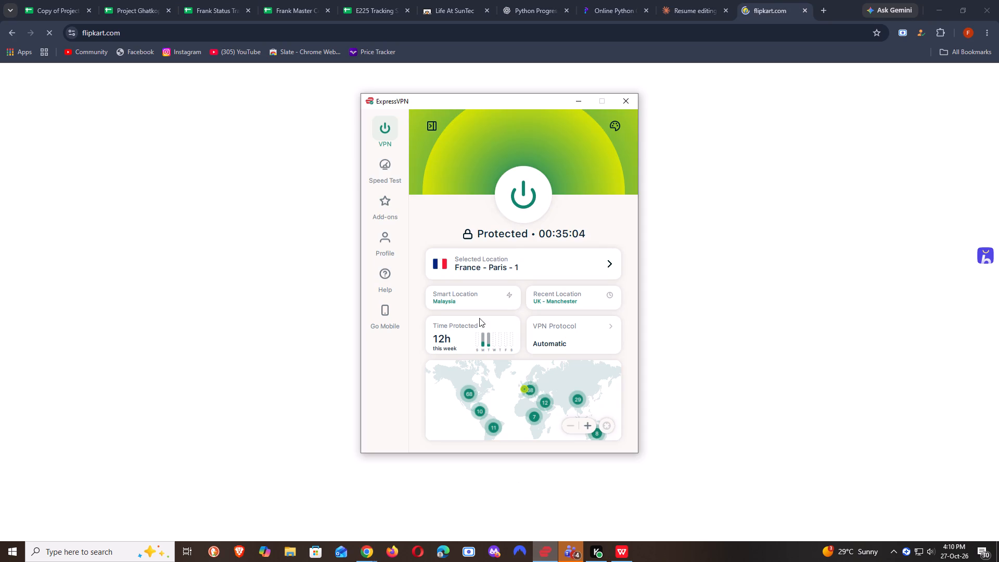
pyautogui.click(525, 196)
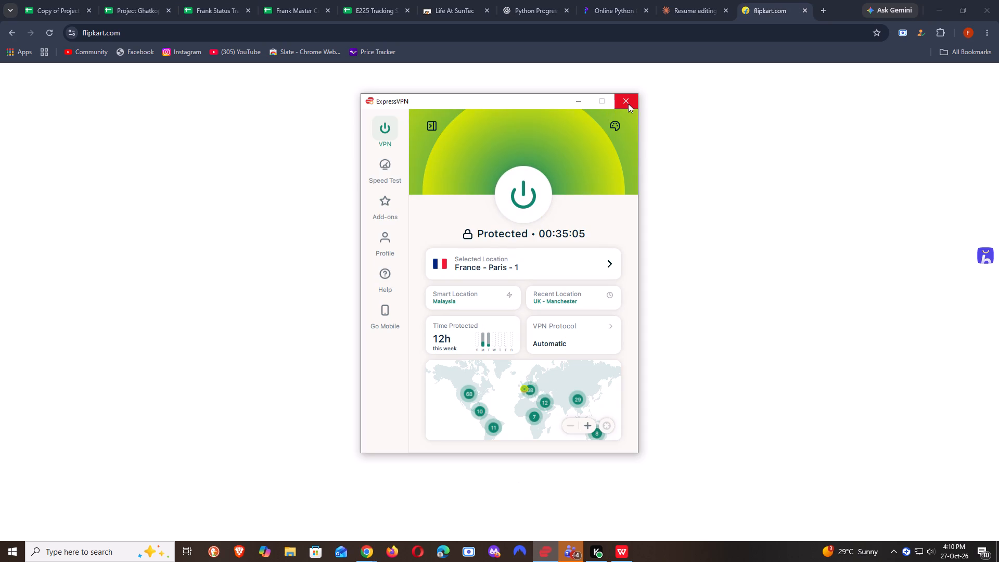
pyautogui.click(628, 104)
# Reload the Flipkart homepage in Chrome and look through its offers and product listings, dismissing the login pop-up.
pyautogui.click(48, 30)
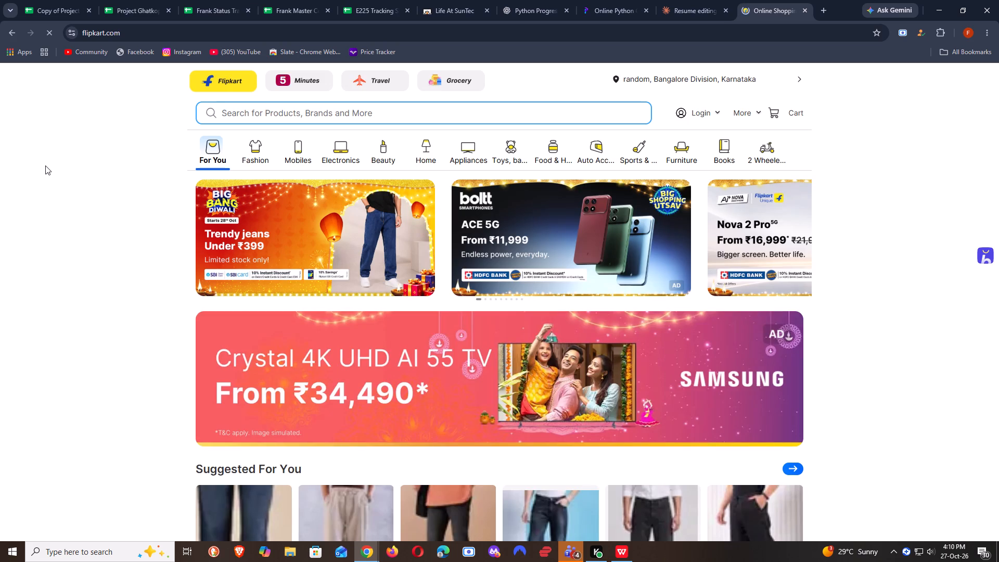
pyautogui.scroll(-18, 141, 209)
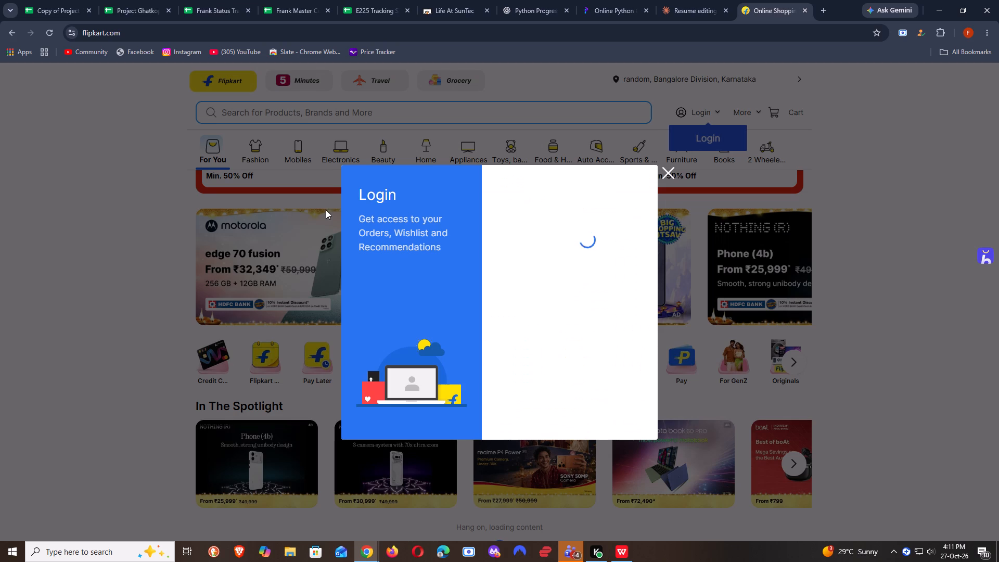
pyautogui.click(682, 174)
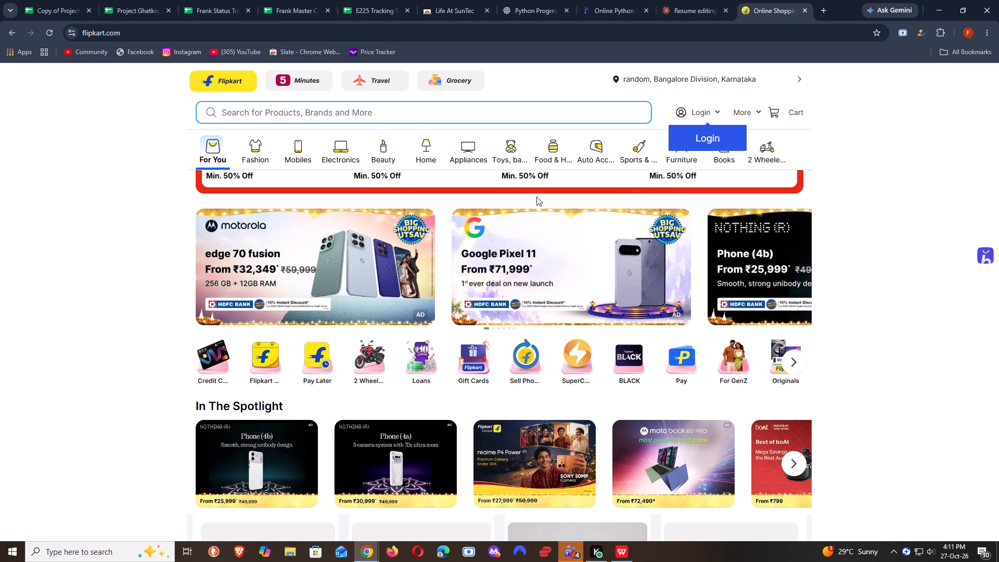
pyautogui.scroll(-8, 150, 269)
pyautogui.scroll(1, 140, 259)
pyautogui.scroll(-12, 140, 259)
pyautogui.scroll(7, 140, 259)
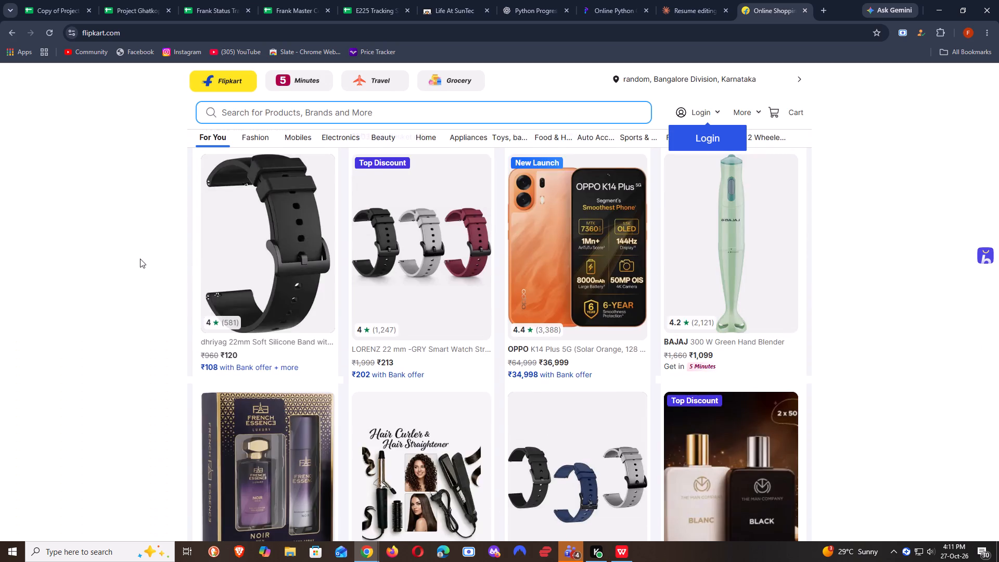
pyautogui.scroll(7, 140, 259)
pyautogui.scroll(-1, 140, 259)
pyautogui.scroll(20, 142, 259)
pyautogui.scroll(1, 142, 259)
# Close the Flipkart tab and return to cell BP20 in the 27-Oct-26 column of the Ads Clicked Tracker sheet.
pyautogui.click(43, 0)
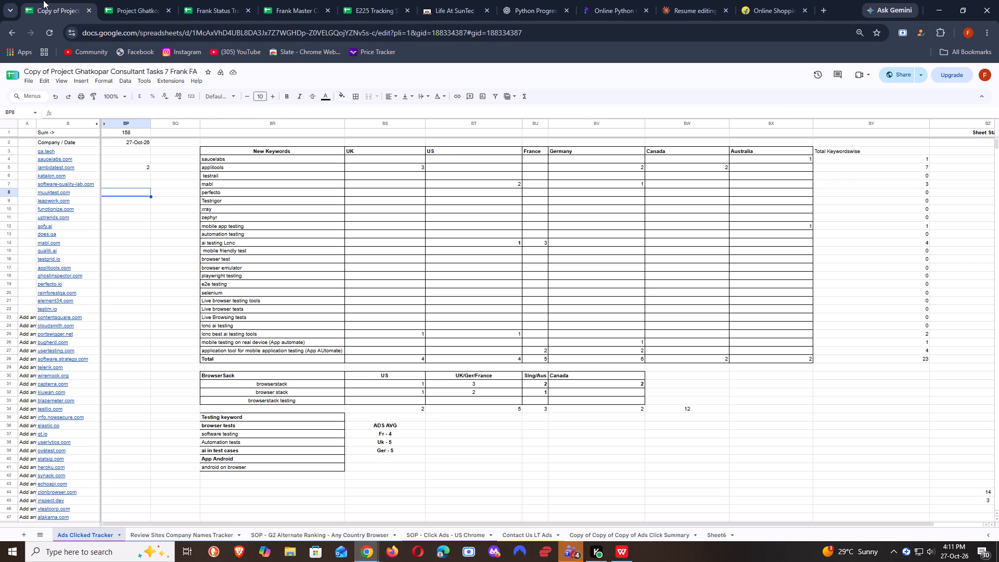
pyautogui.click(806, 9)
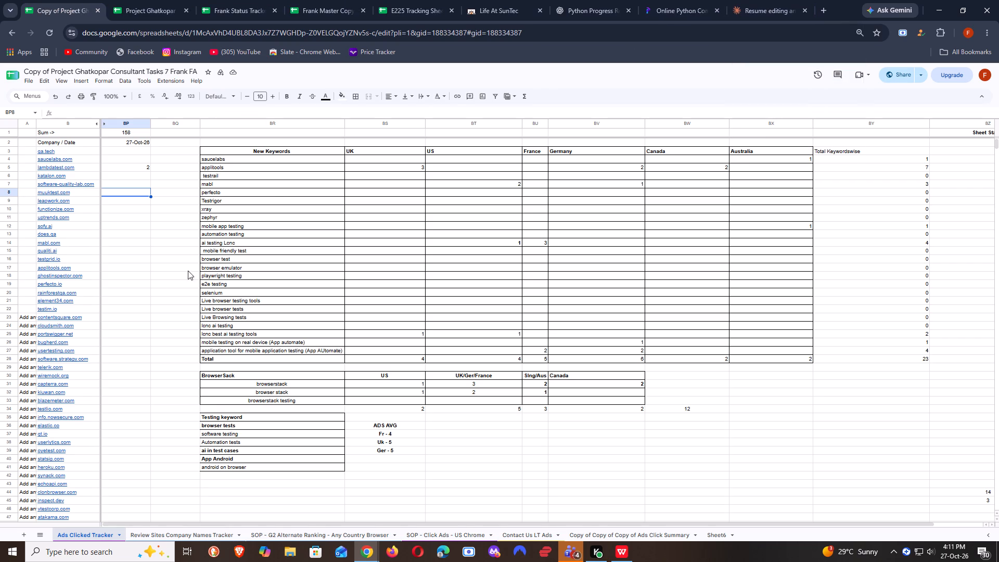
pyautogui.click(145, 289)
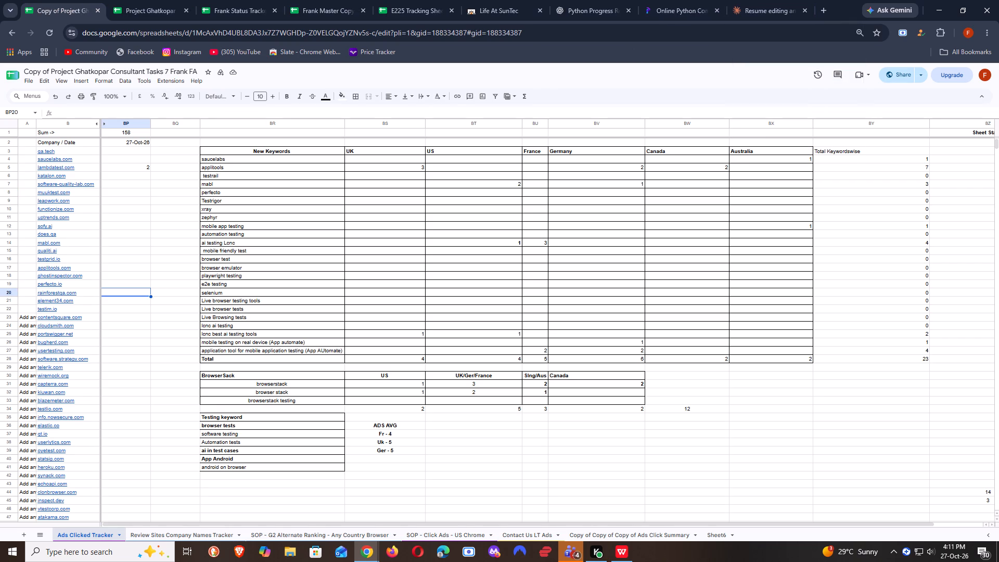
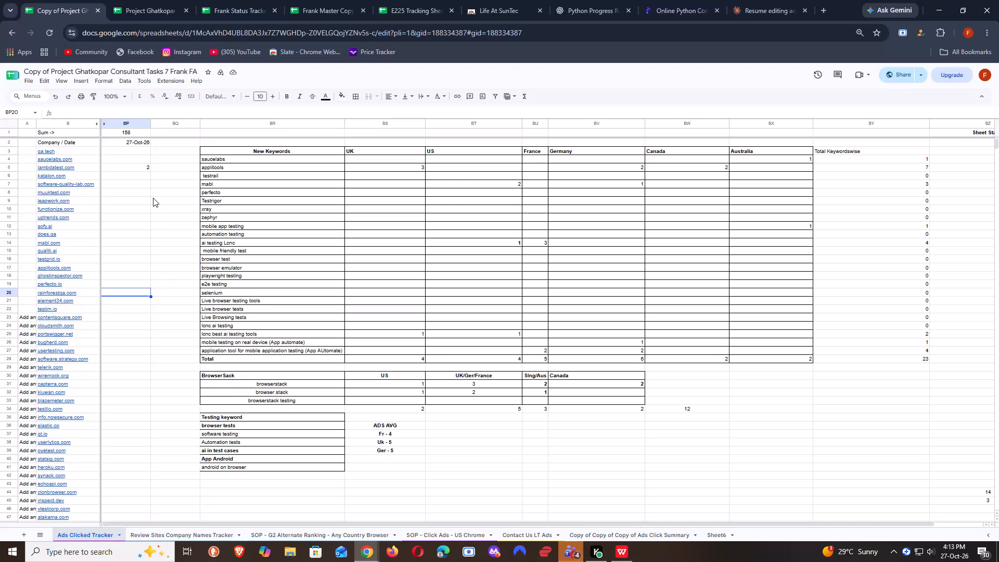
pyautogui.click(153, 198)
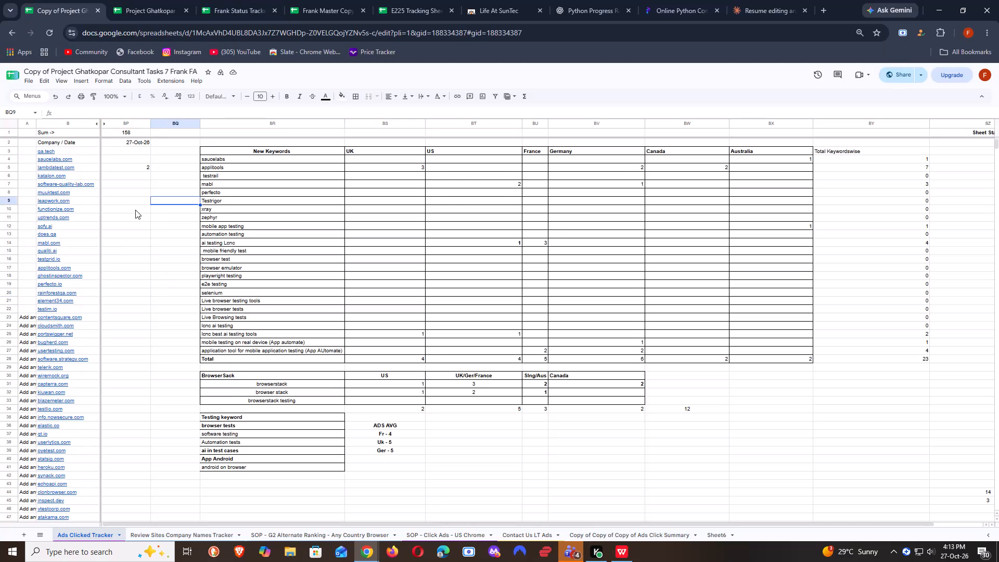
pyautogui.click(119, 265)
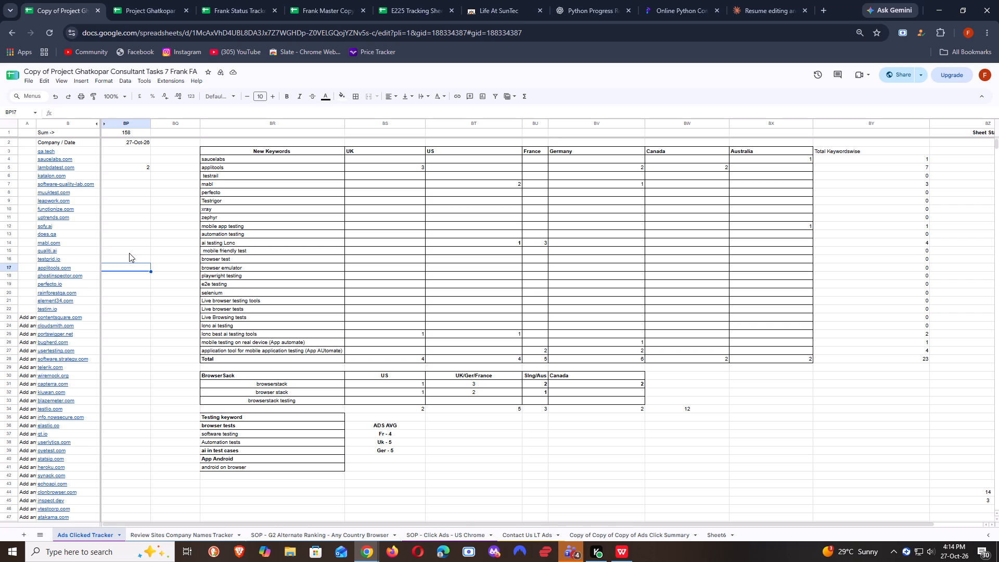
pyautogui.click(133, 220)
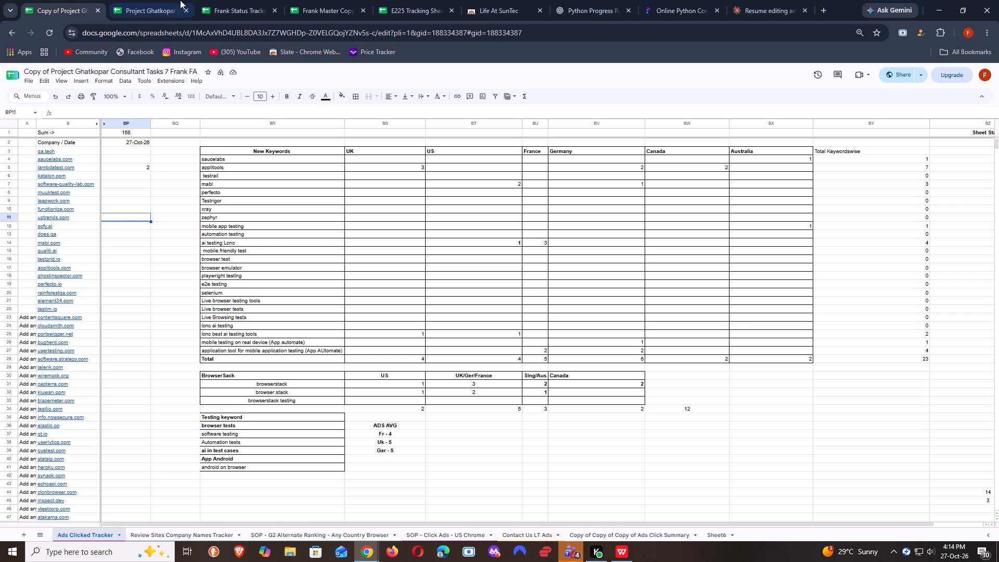
# Copy the merged Status summary cell from the Group Status sheet of the Frank Status Tracker new 1 spreadsheet.
pyautogui.click(167, 0)
pyautogui.click(240, 0)
pyautogui.click(224, 361)
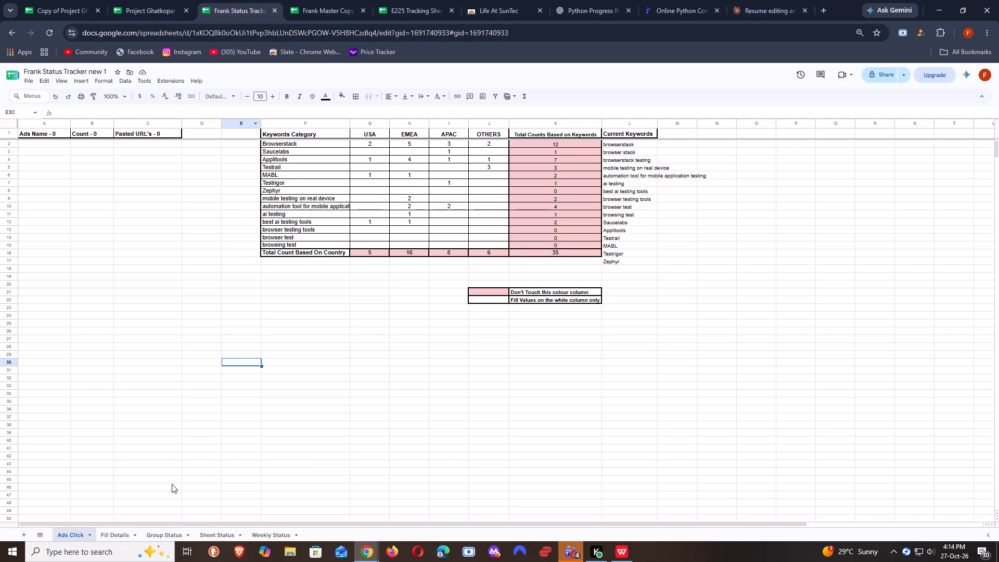
pyautogui.click(124, 530)
pyautogui.click(158, 533)
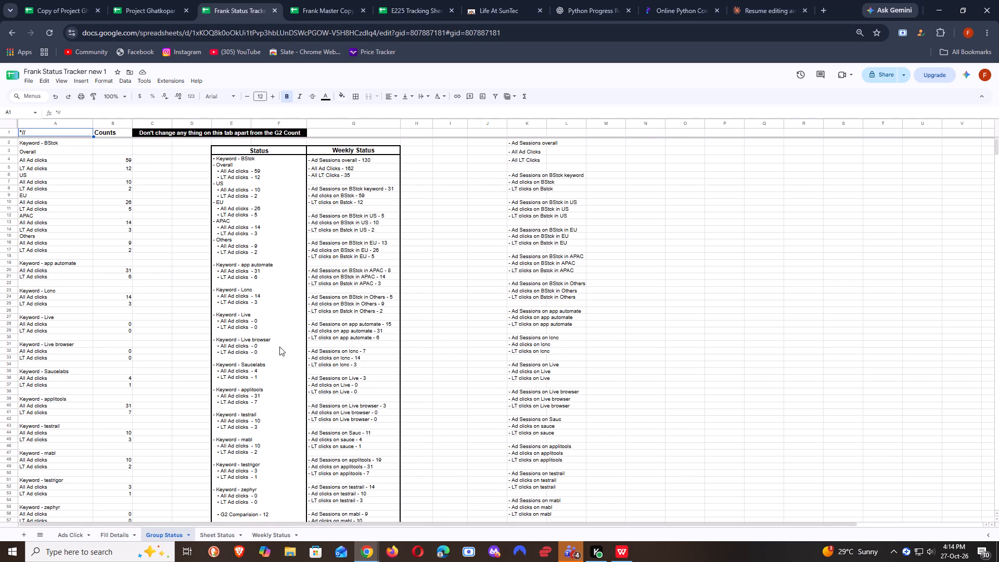
pyautogui.scroll(2, 277, 337)
pyautogui.click(248, 277)
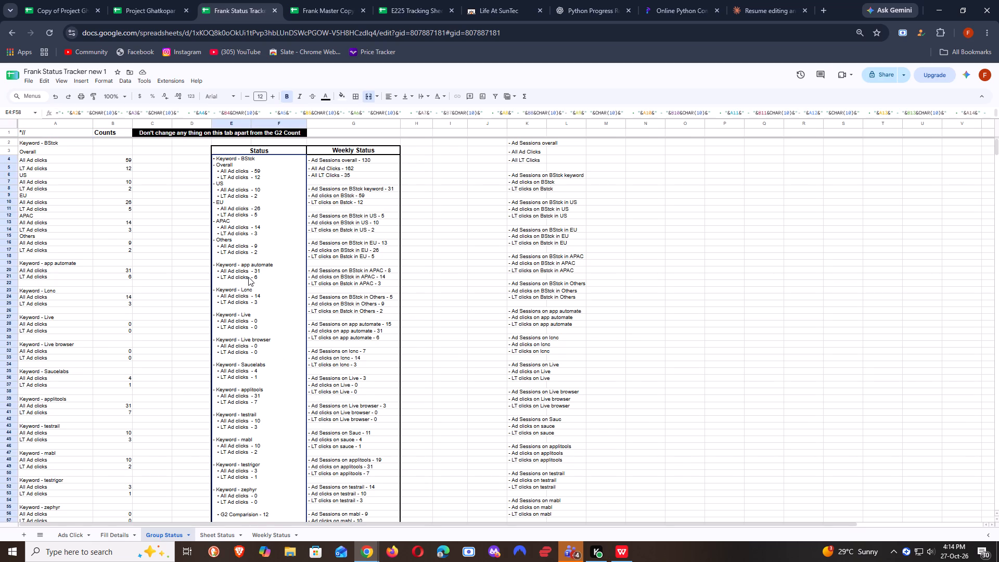
pyautogui.hotkey('ctrl', 'c')
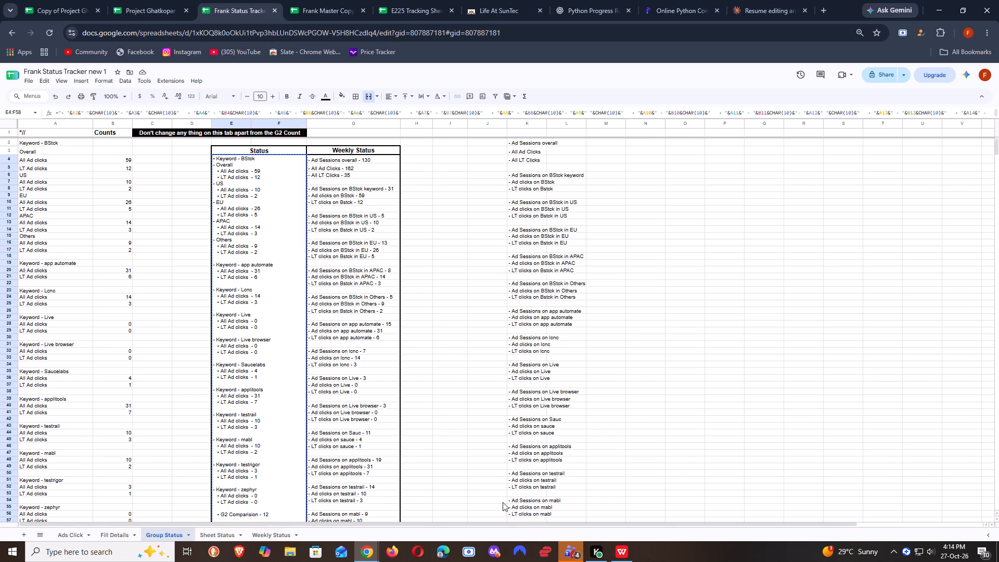
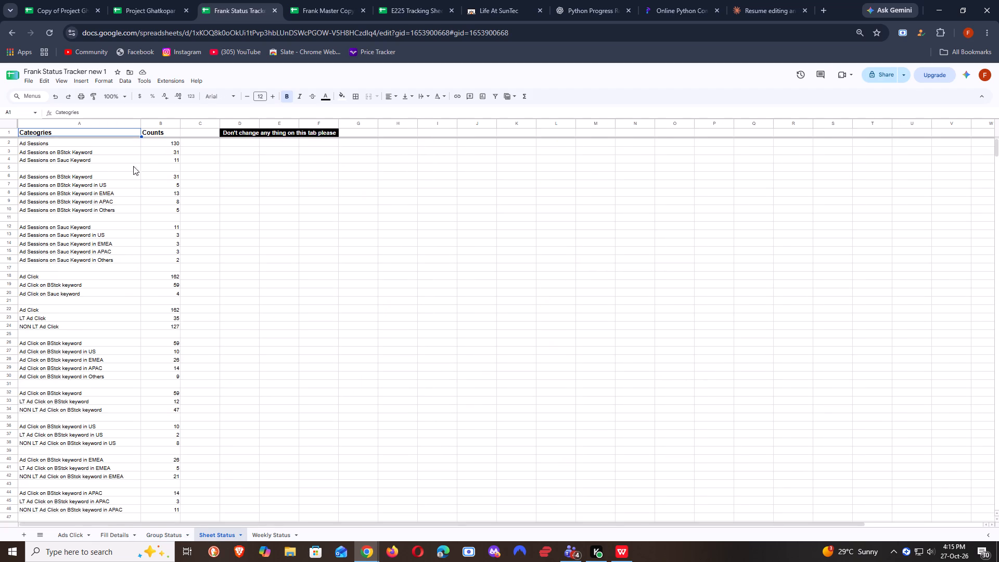
# Copy the entire Counts column, from B2 down to the last row, on the Sheet Status sheet.
pyautogui.click(157, 145)
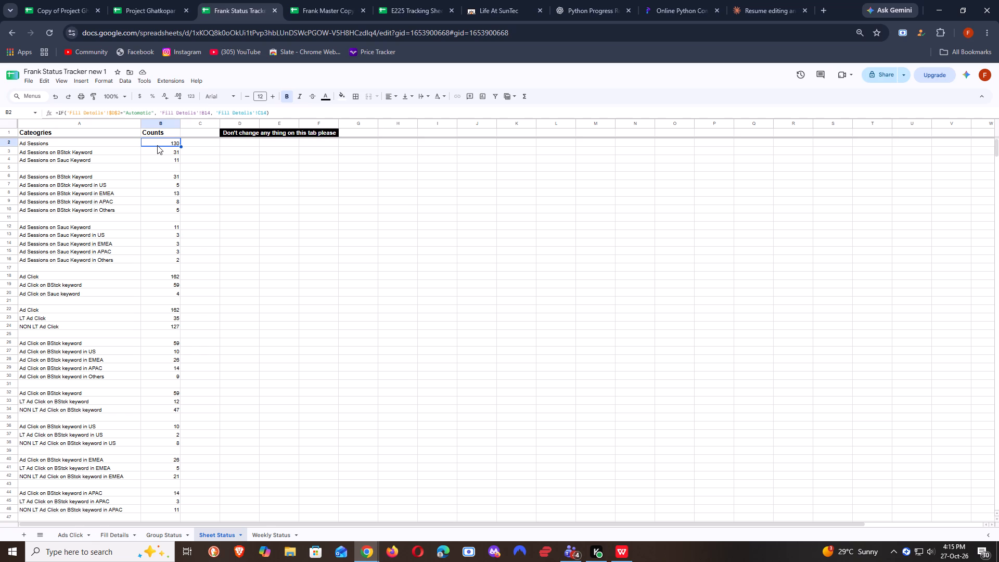
pyautogui.hotkey('ctrl', 'shift', 'Down')
pyautogui.hotkey('ctrl', 'shift', 'Down')
pyautogui.hotkey('ctrl', 'shift', 'Down')
pyautogui.hotkey('ctrl', 'shift', 'Down')
pyautogui.hotkey('ctrl', 'shift', 'Down')
pyautogui.hotkey('ctrl', 'shift', 'Down')
pyautogui.hotkey('ctrl', 'shift', 'Down')
pyautogui.hotkey('ctrl', 'shift', 'Down')
pyautogui.hotkey('ctrl', 'shift', 'Down')
pyautogui.hotkey('ctrl', 'shift', 'Down')
pyautogui.hotkey('ctrl', 'shift', 'Down')
pyautogui.hotkey('ctrl', 'shift', 'Down')
pyautogui.hotkey('ctrl', 'shift', 'Down')
pyautogui.hotkey('ctrl', 'shift', 'Down')
pyautogui.hotkey('ctrl', 'shift', 'Down')
pyautogui.hotkey('ctrl', 'shift', 'Down')
pyautogui.hotkey('ctrl', 'shift', 'Down')
pyautogui.hotkey('ctrl', 'shift', 'Down')
pyautogui.hotkey('ctrl', 'shift', 'Down')
pyautogui.hotkey('ctrl', 'shift', 'Down')
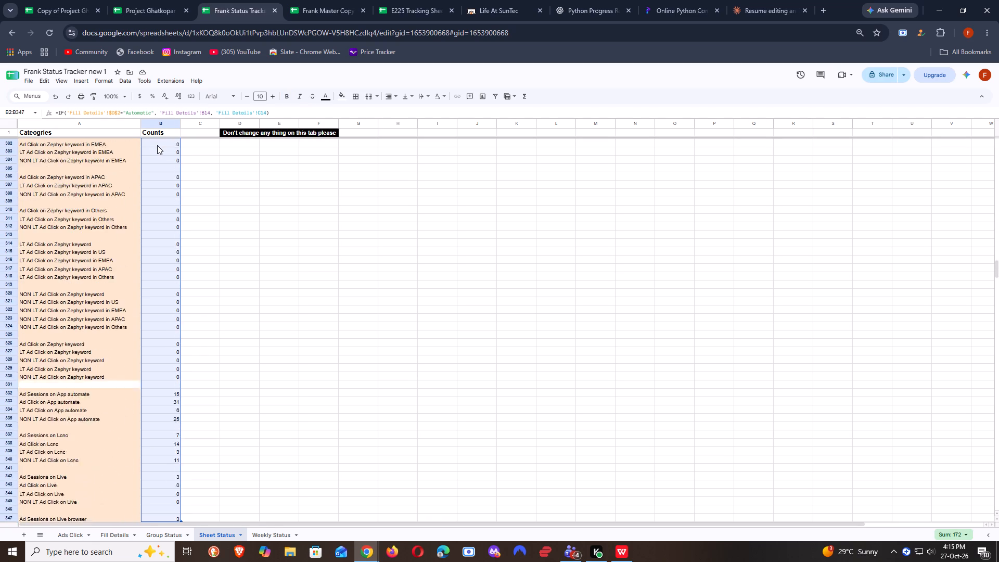
pyautogui.hotkey('ctrl', 'c')
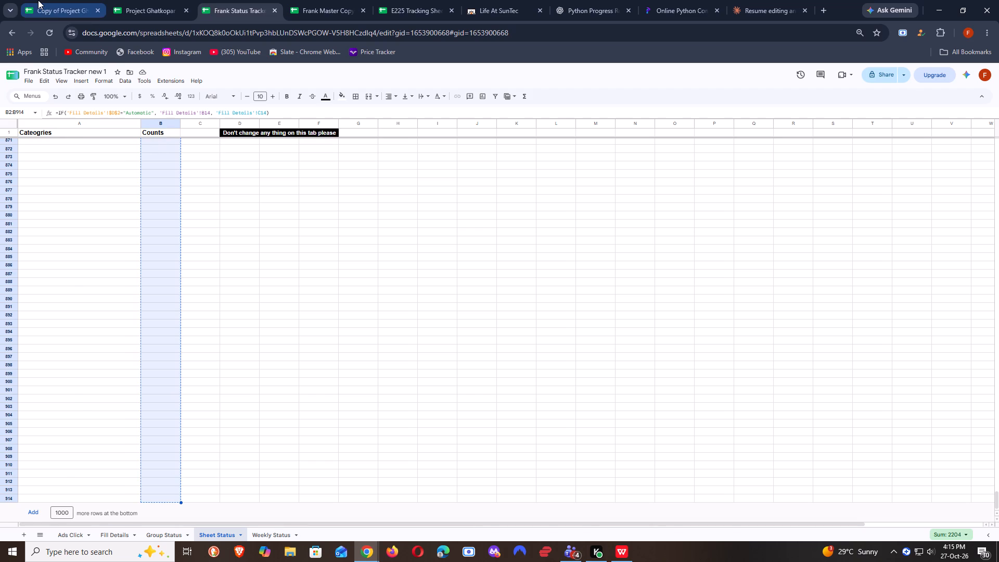
# Paste the copied counts as values only from BZ2 in the Ads Clicked Tracker sheet of the Copy of Project Ghatkopar spreadsheet.
pyautogui.click(38, 0)
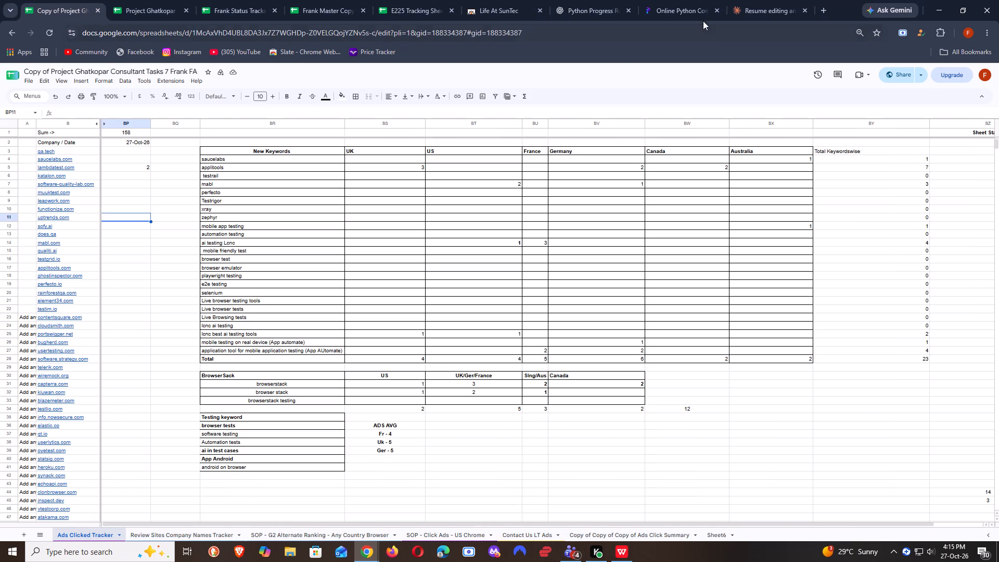
pyautogui.scroll(7, 890, 315)
pyautogui.click(894, 409)
pyautogui.scroll(5, 981, 464)
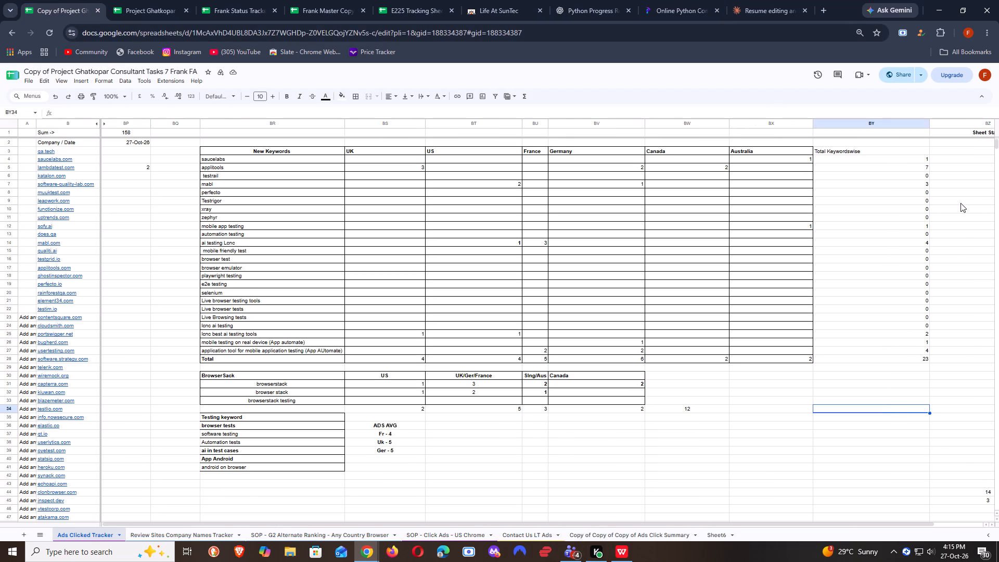
pyautogui.click(963, 145)
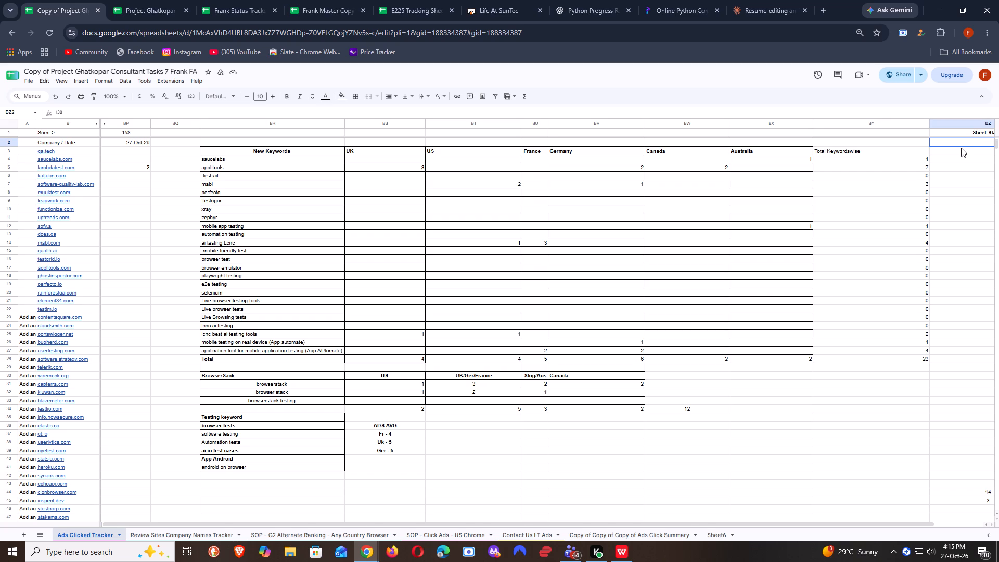
pyautogui.hotkey('ctrl', 'shift', 'v')
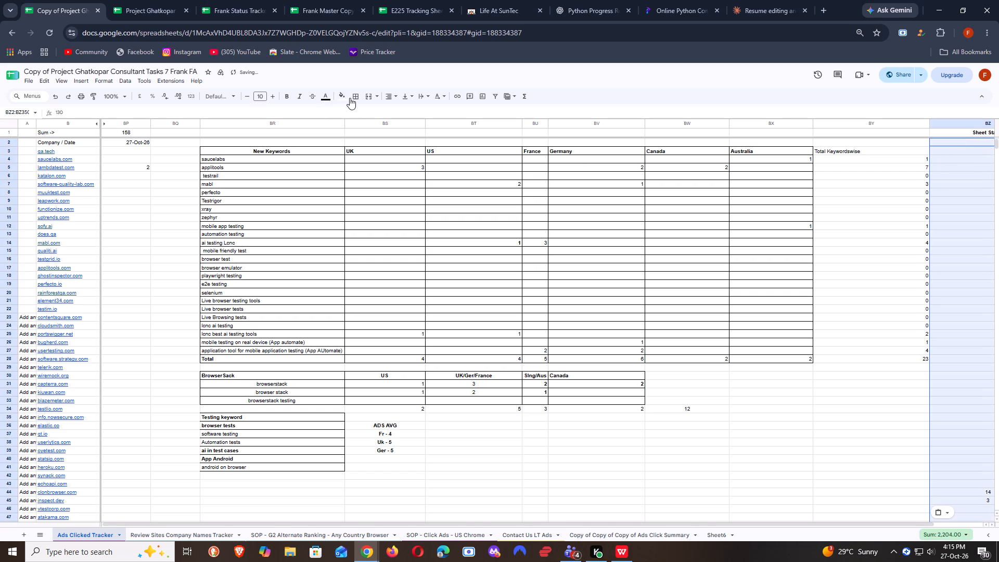
# Left-align the pasted counts in column BZ.
pyautogui.click(385, 96)
pyautogui.click(393, 112)
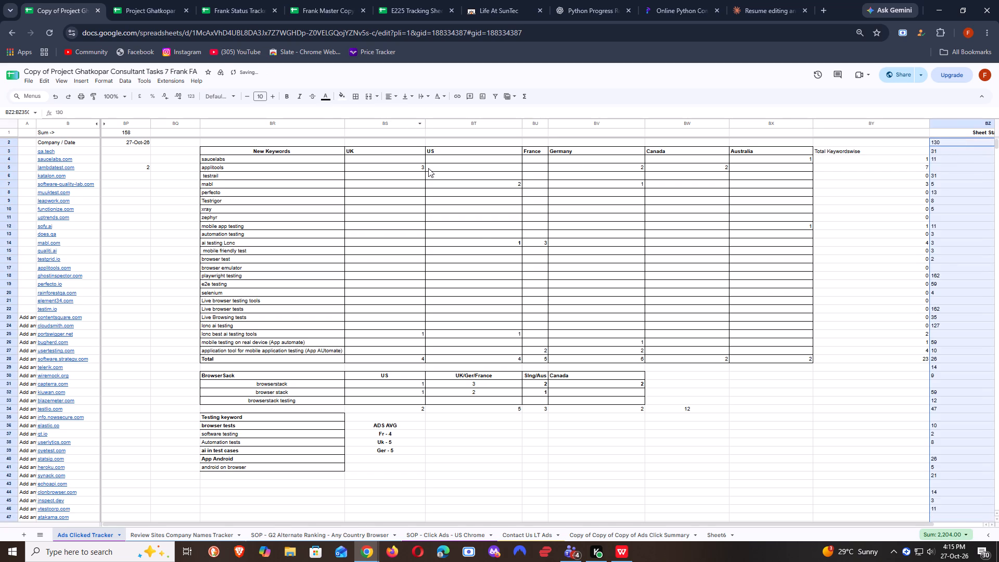
pyautogui.click(757, 472)
# Select the Total Keywordswise values from the saucelabs row through the Total row, BY4:BY28.
pyautogui.click(890, 149)
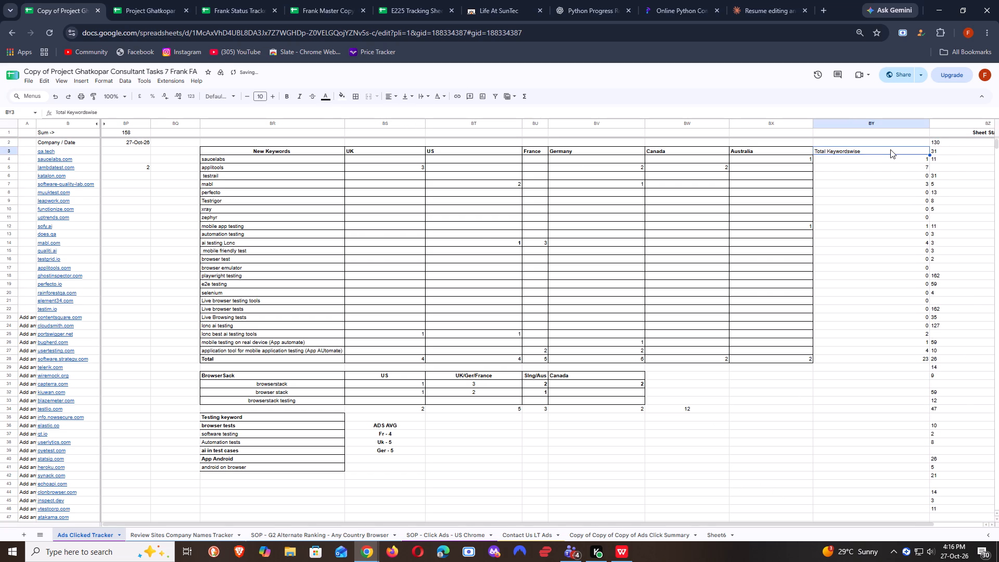
pyautogui.click(885, 174)
pyautogui.click(881, 208)
pyautogui.click(880, 273)
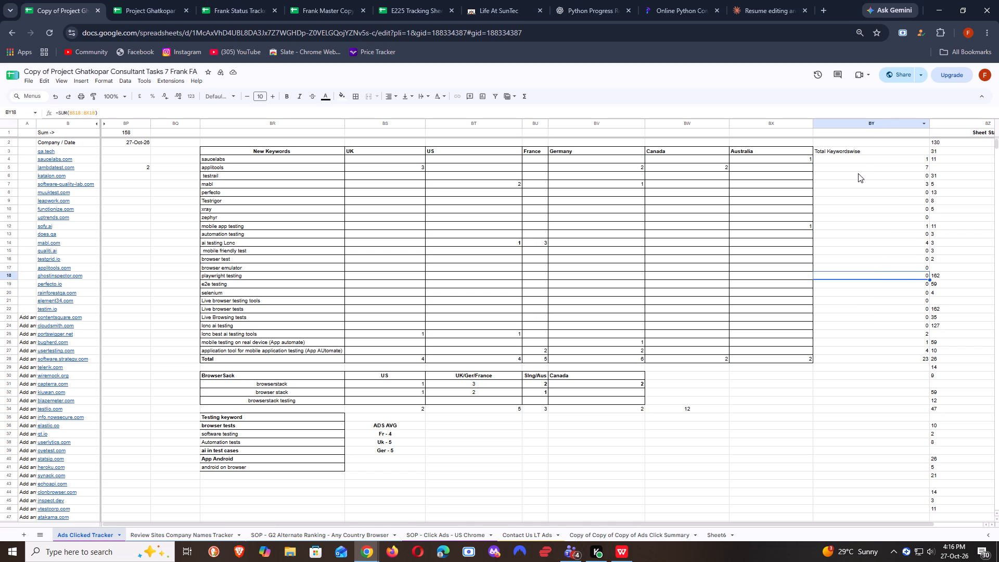
pyautogui.moveTo(859, 161); pyautogui.dragTo(872, 354)
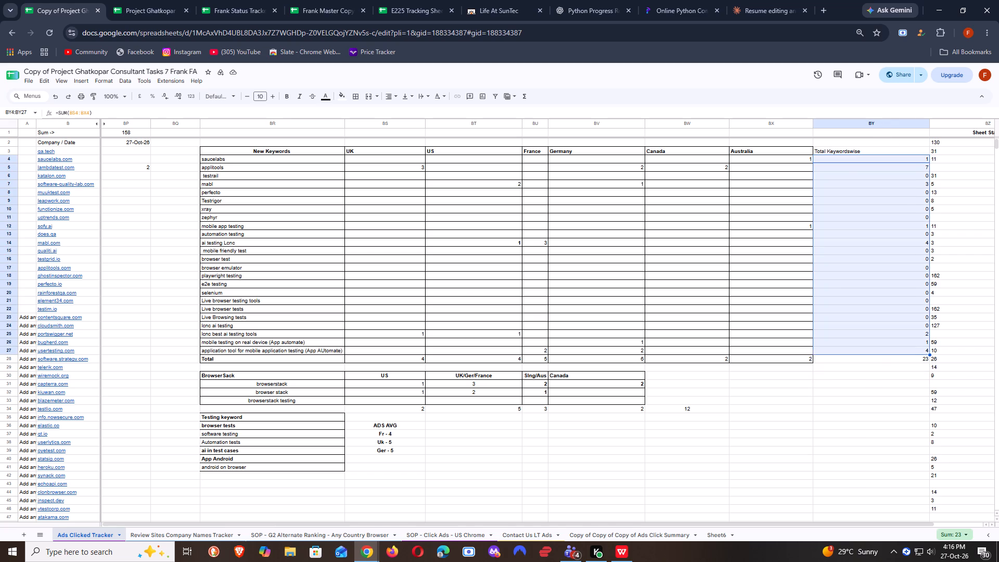
pyautogui.moveTo(847, 158); pyautogui.dragTo(863, 334)
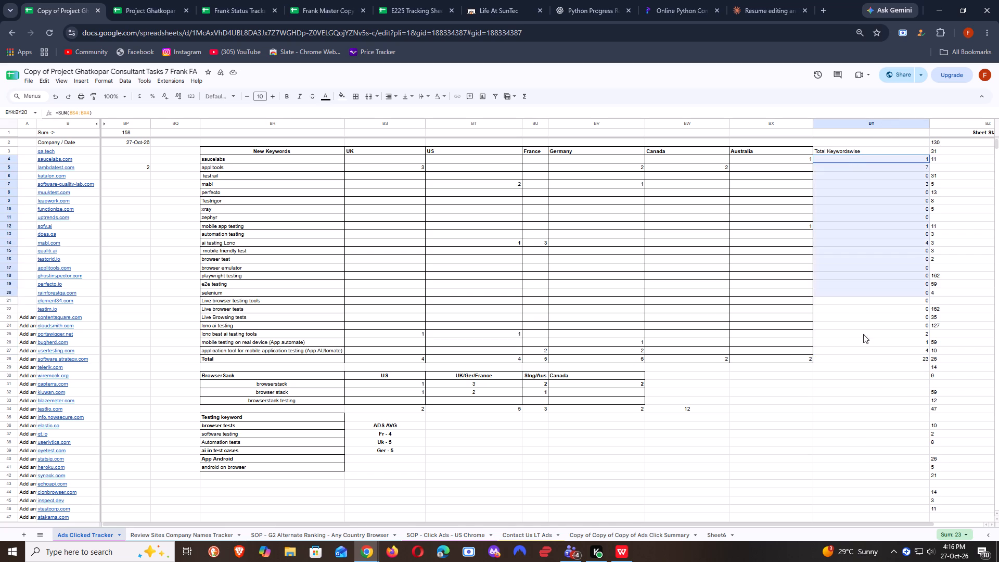
pyautogui.moveTo(863, 334); pyautogui.dragTo(864, 360)
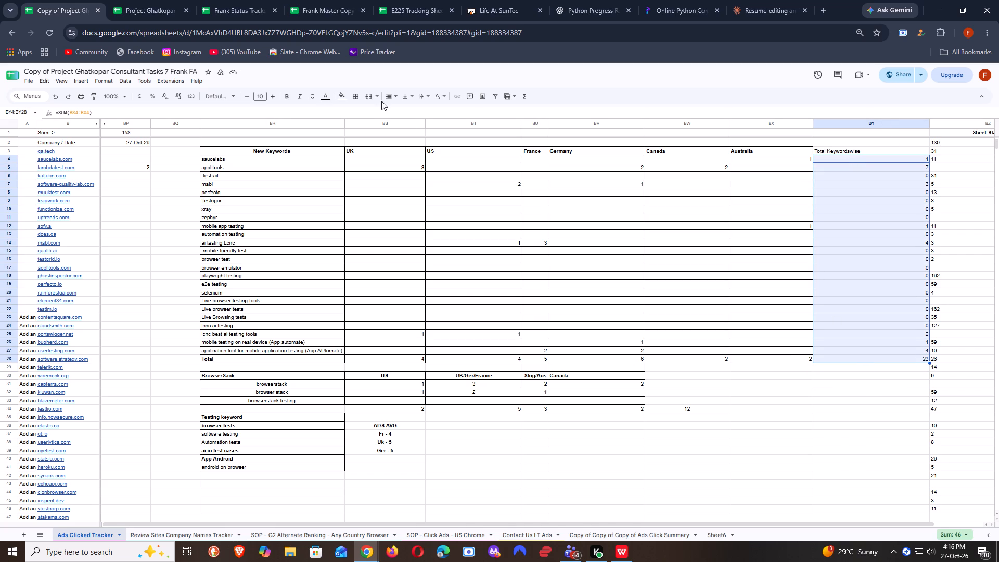
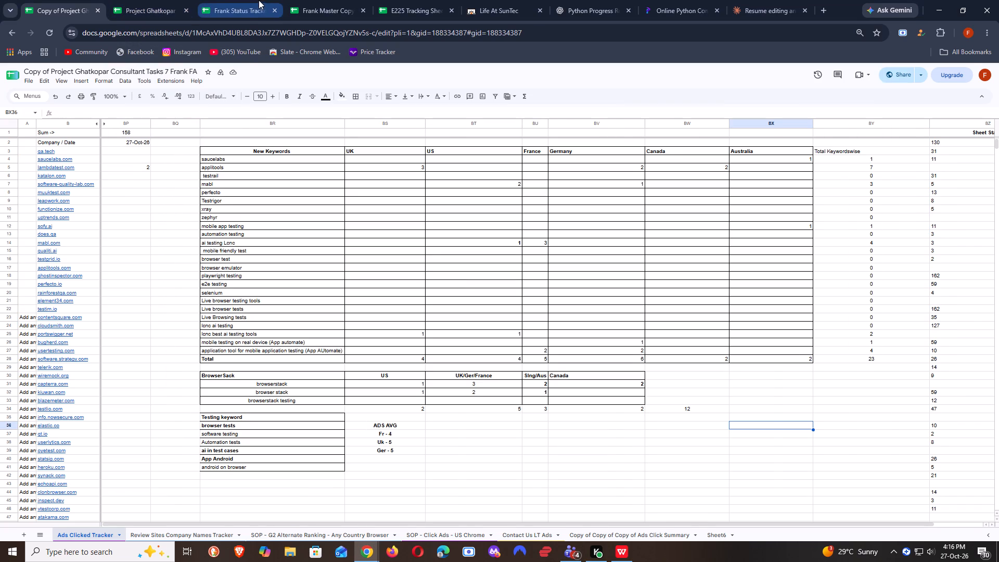
# Review the Weekly Status, Group Status, Fill Details and Ads Click sheets in the status tracker spreadsheet.
pyautogui.click(217, 237)
pyautogui.click(269, 531)
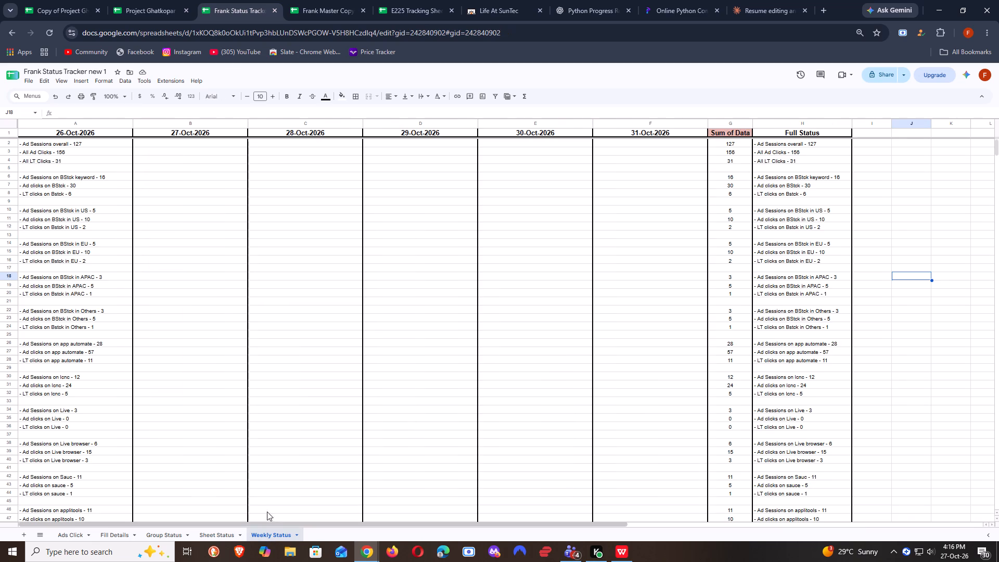
pyautogui.click(168, 539)
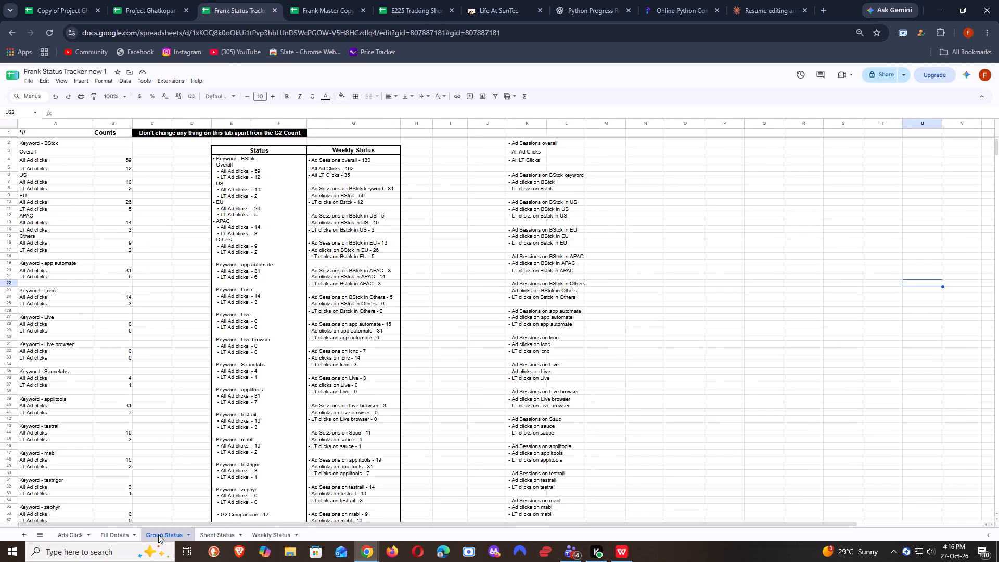
pyautogui.click(109, 535)
pyautogui.click(262, 404)
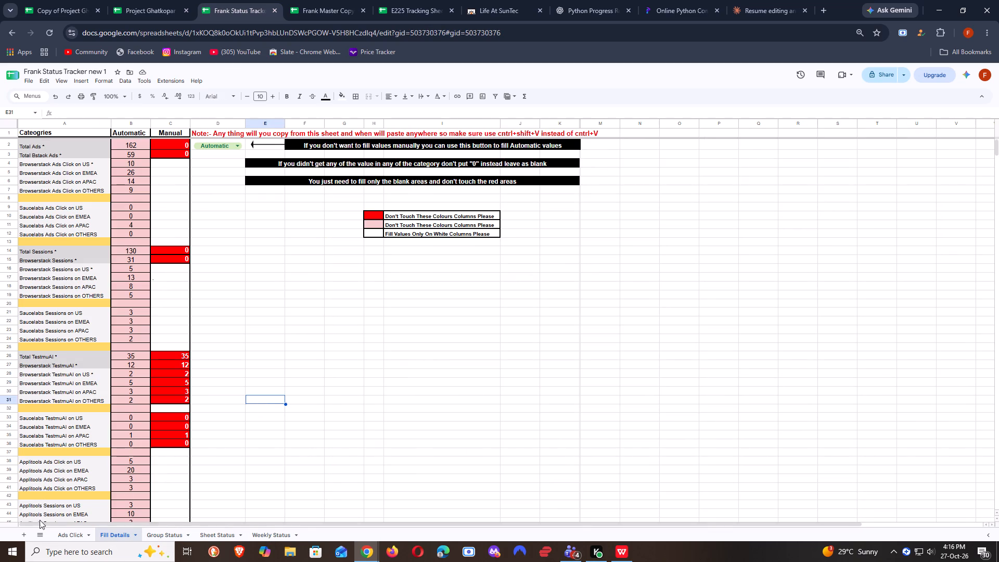
pyautogui.click(65, 534)
pyautogui.click(178, 347)
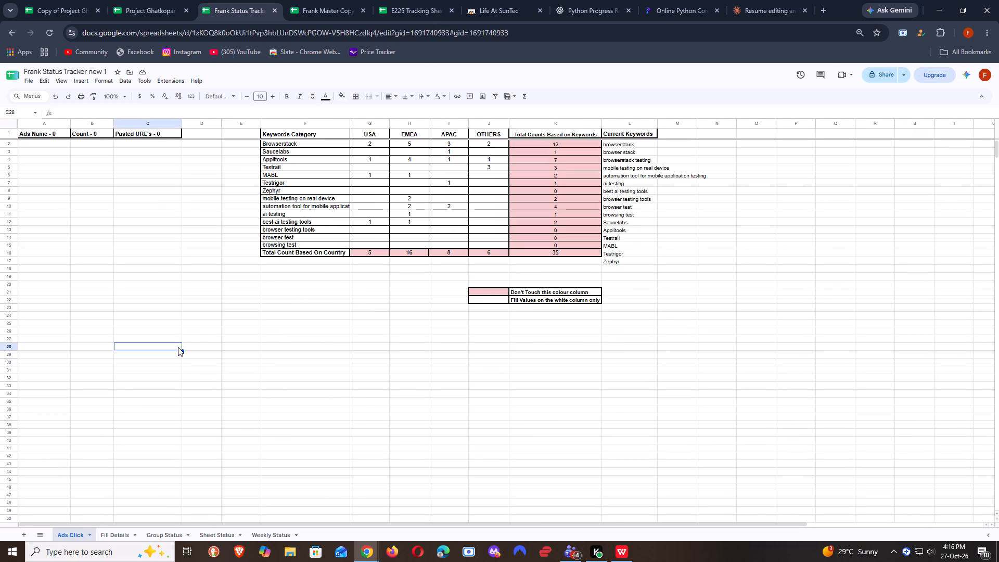
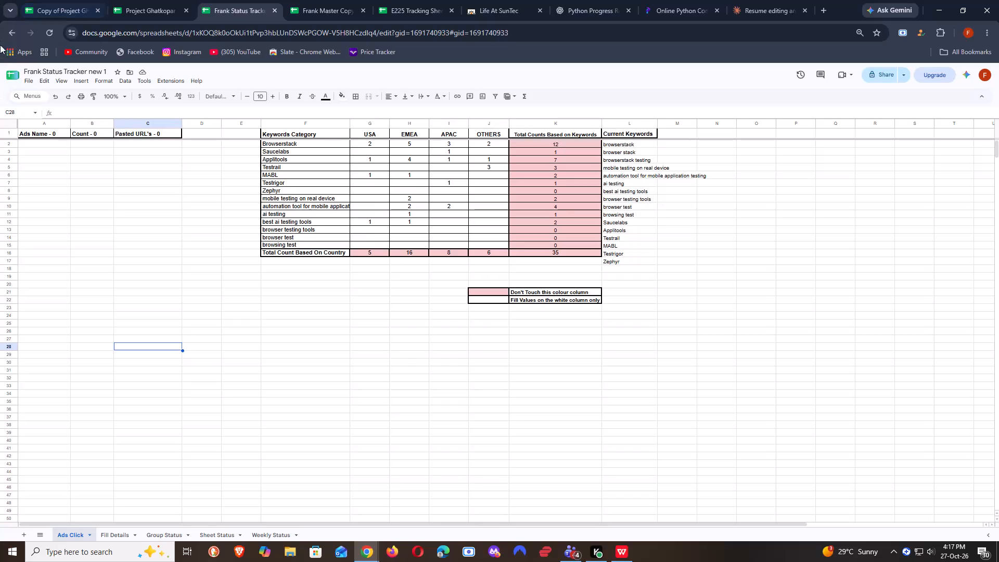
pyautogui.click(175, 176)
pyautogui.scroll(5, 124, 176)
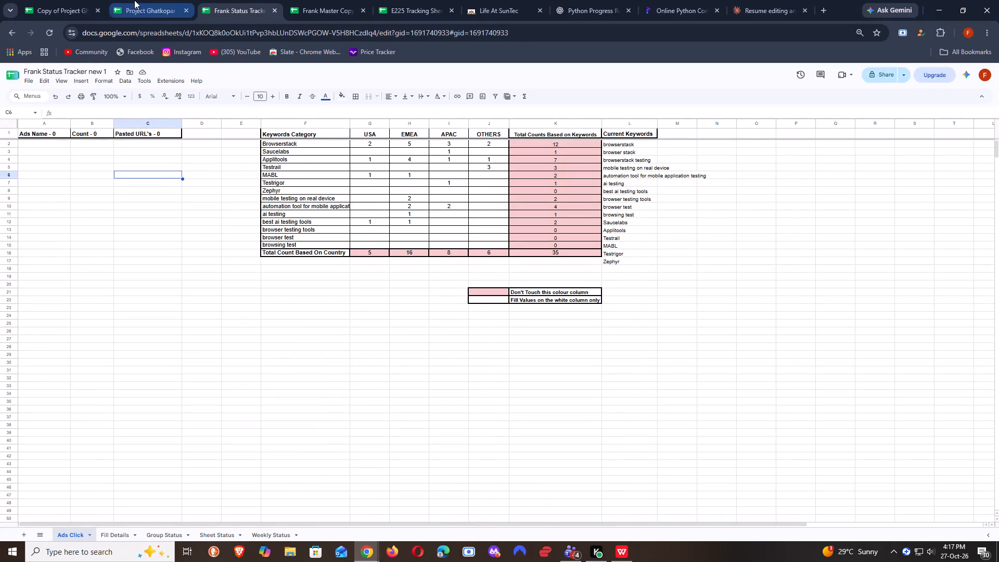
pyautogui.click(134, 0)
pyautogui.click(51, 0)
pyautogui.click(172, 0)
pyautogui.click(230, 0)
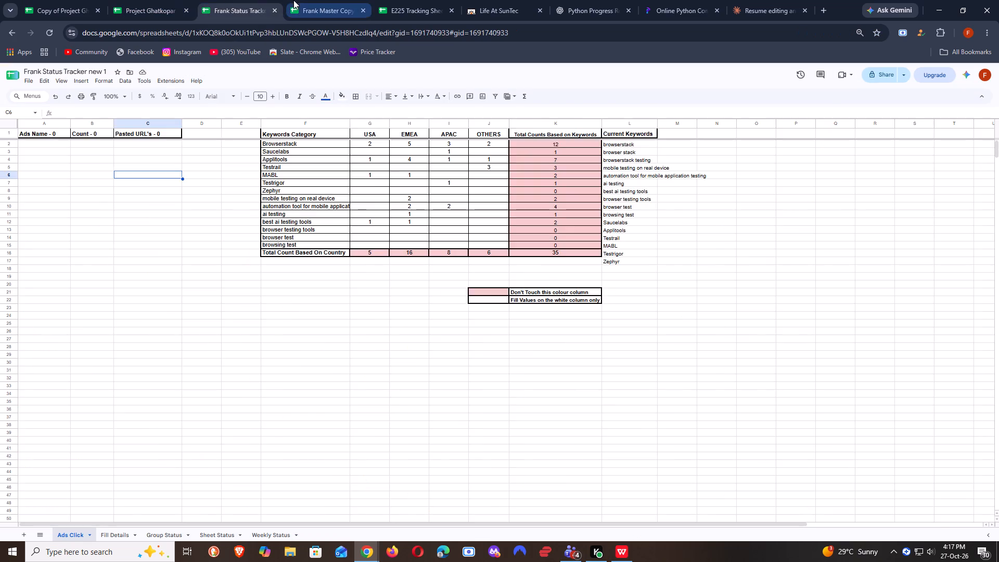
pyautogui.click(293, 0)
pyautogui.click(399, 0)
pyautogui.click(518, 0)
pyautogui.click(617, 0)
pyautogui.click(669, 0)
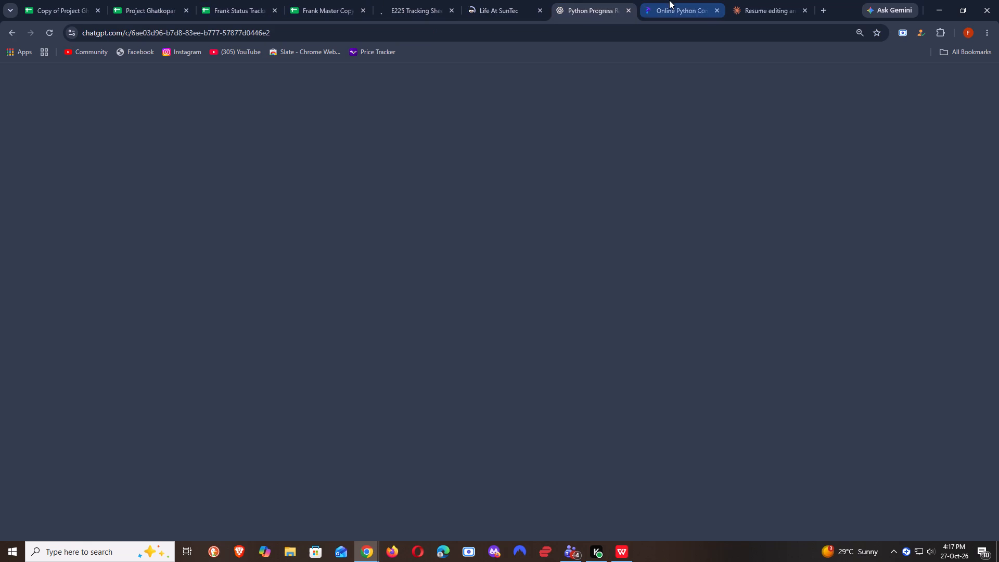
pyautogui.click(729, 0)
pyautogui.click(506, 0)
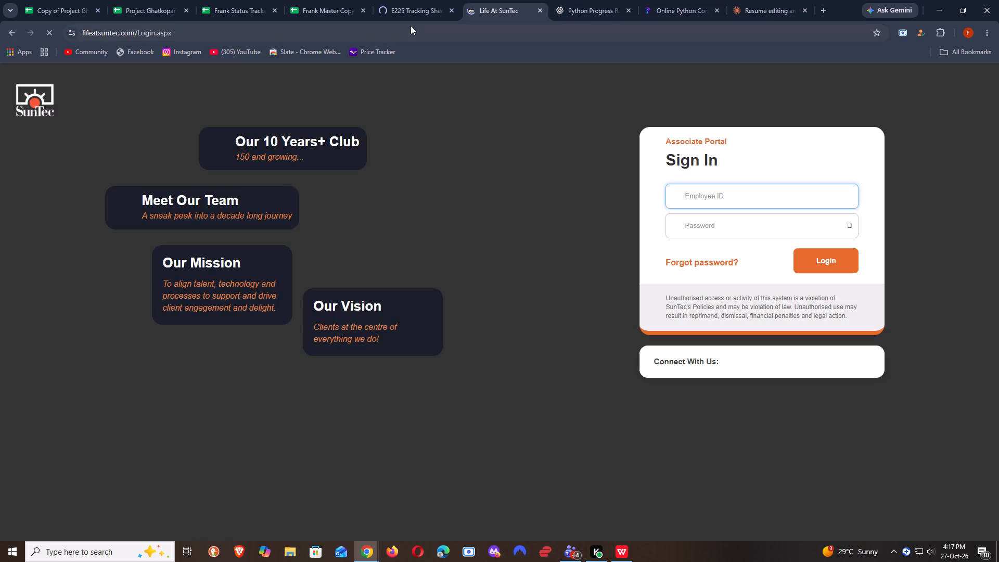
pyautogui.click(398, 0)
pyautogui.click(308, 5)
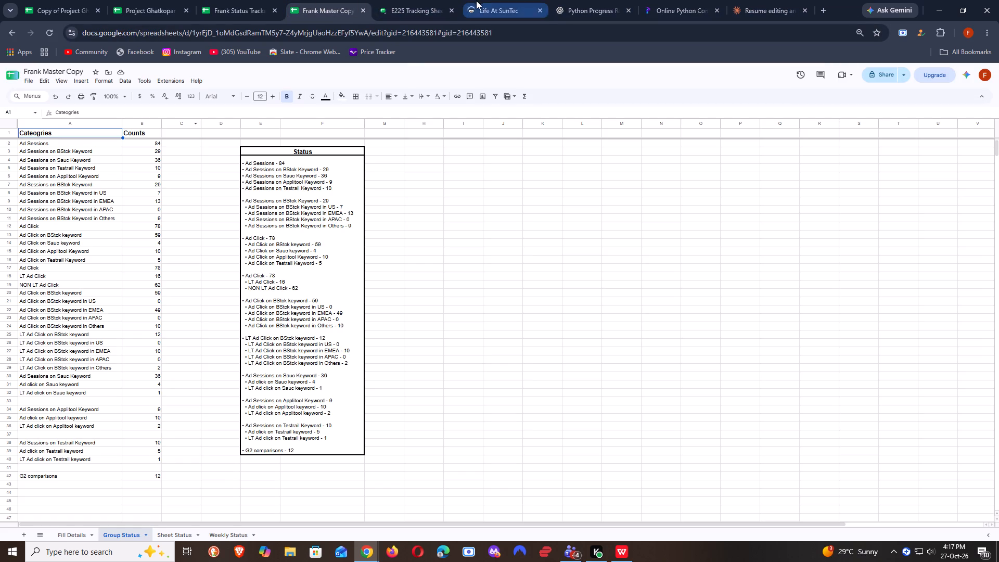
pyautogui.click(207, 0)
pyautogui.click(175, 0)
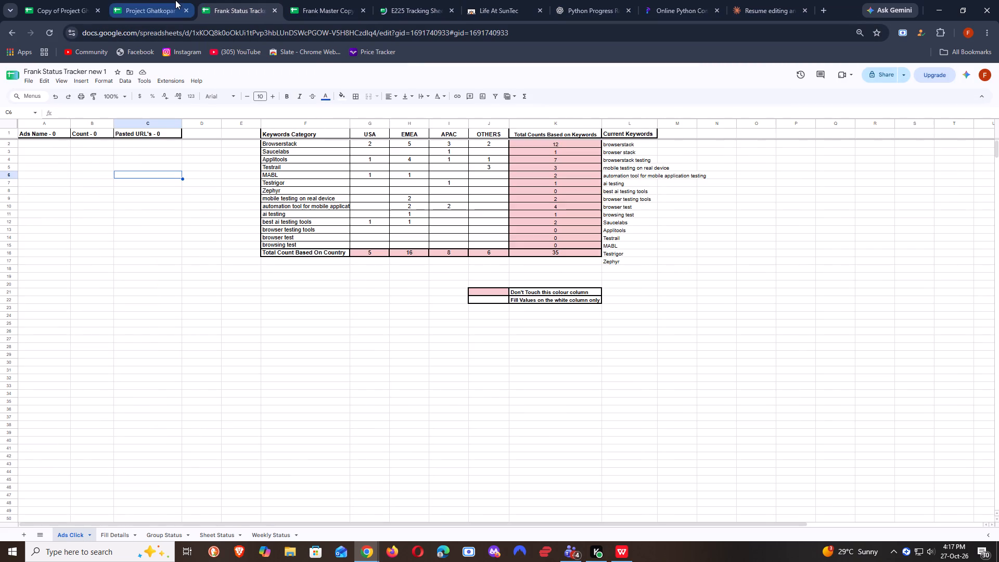
# Look through the Fill Details, Group Status, Sheet Status, Weekly Status and Ads Click sheets of the Frank Status Tracker spreadsheet.
pyautogui.click(232, 0)
pyautogui.click(142, 467)
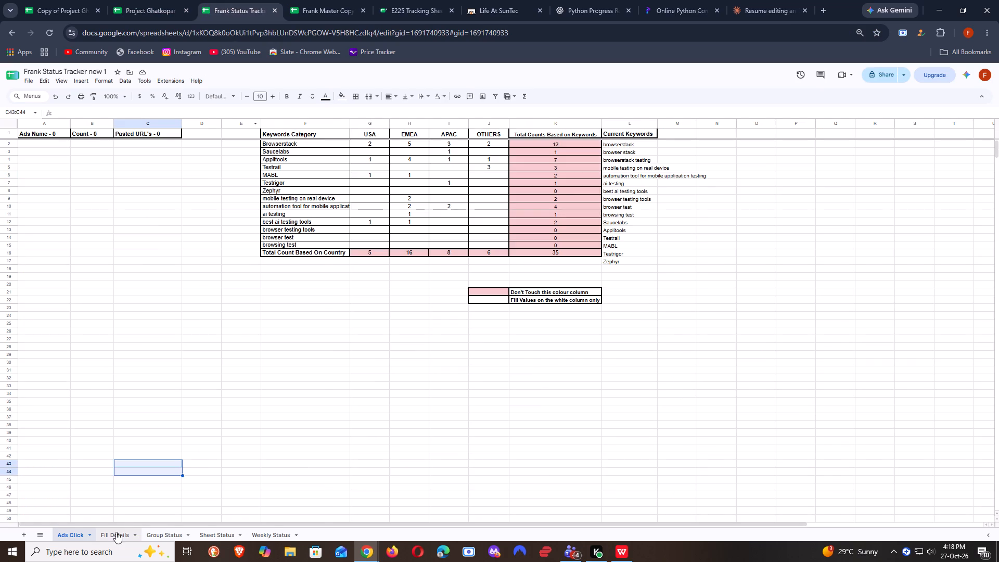
pyautogui.click(117, 535)
pyautogui.click(161, 533)
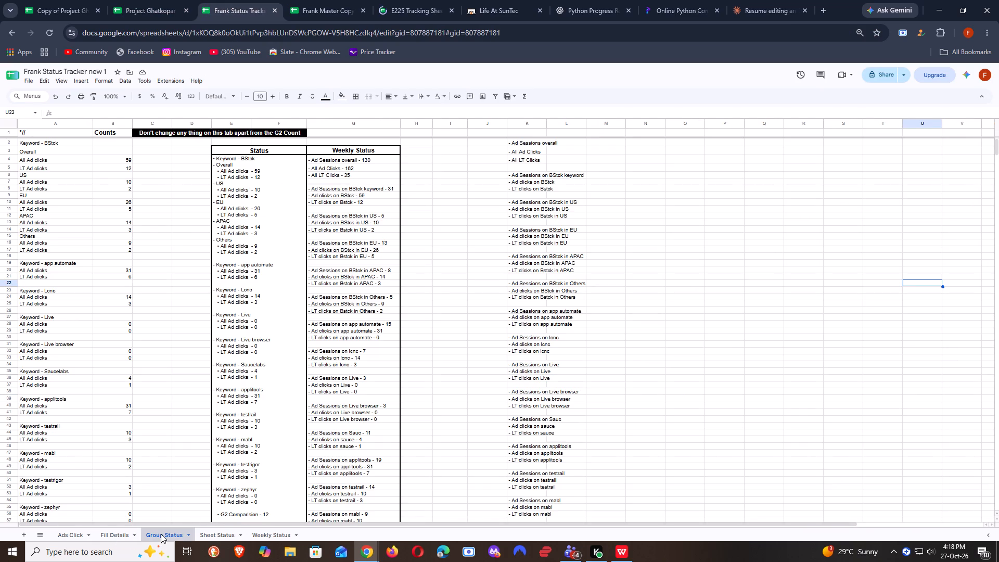
pyautogui.click(221, 537)
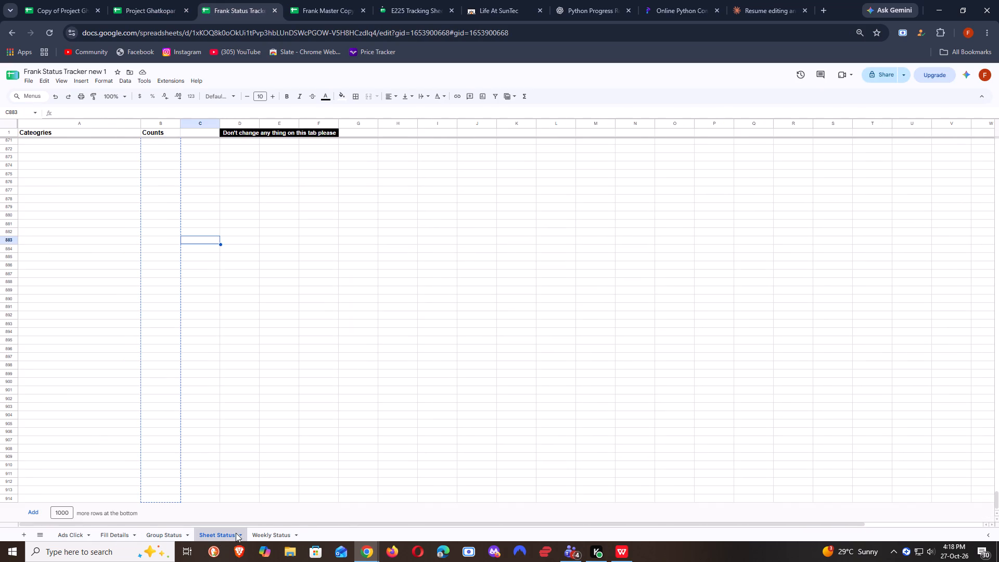
pyautogui.click(266, 531)
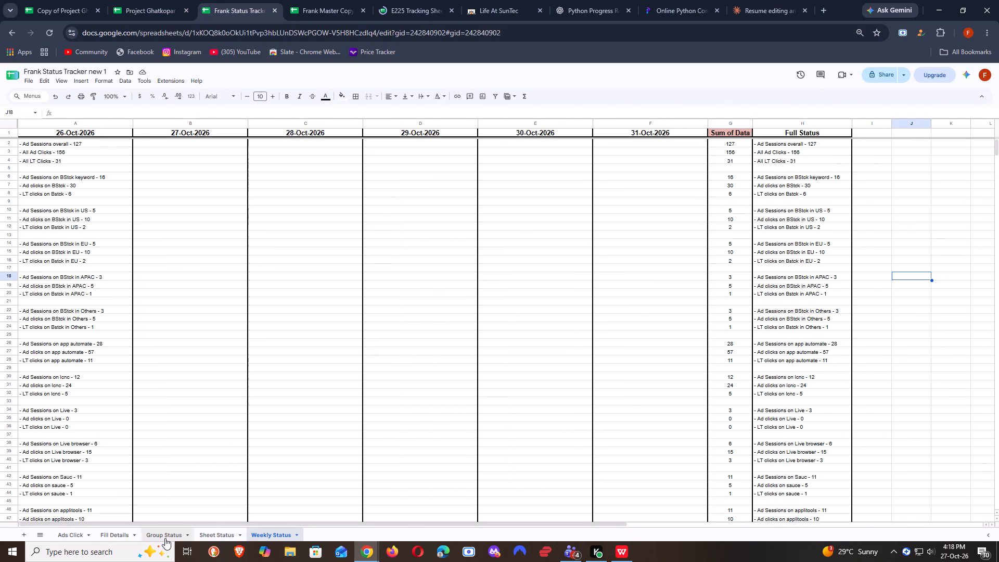
pyautogui.click(103, 534)
pyautogui.click(66, 534)
pyautogui.click(259, 349)
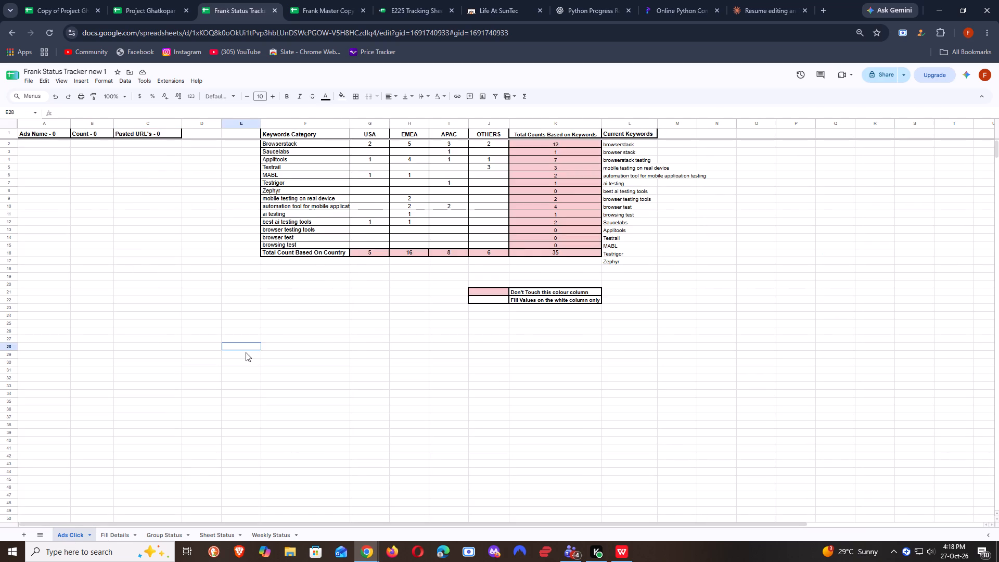
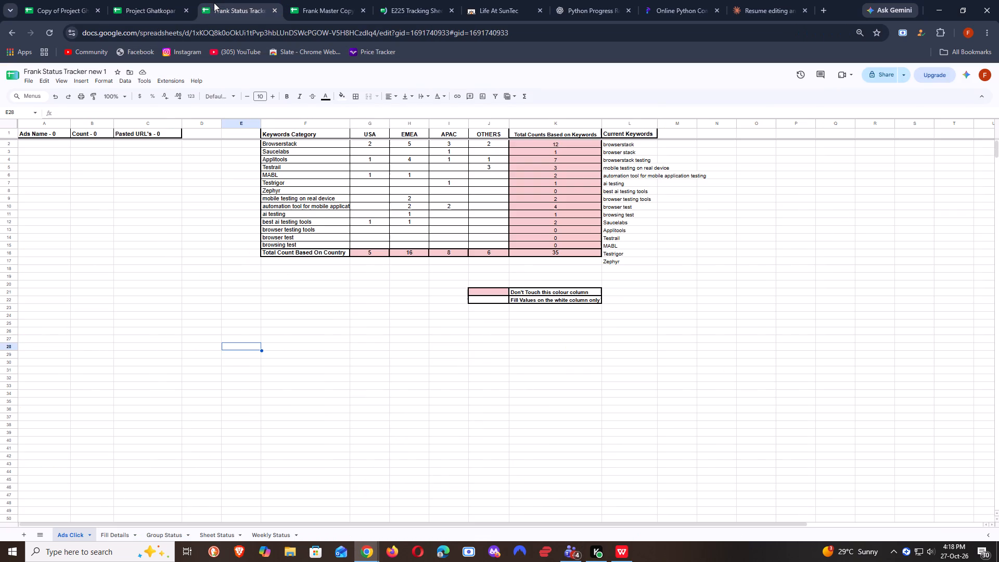
# Switch to the Ads Clicked Tracker sheet of the Project Ghatkopar copy and enter 5 for saucelabs.com under 27-Oct-26.
pyautogui.click(110, 534)
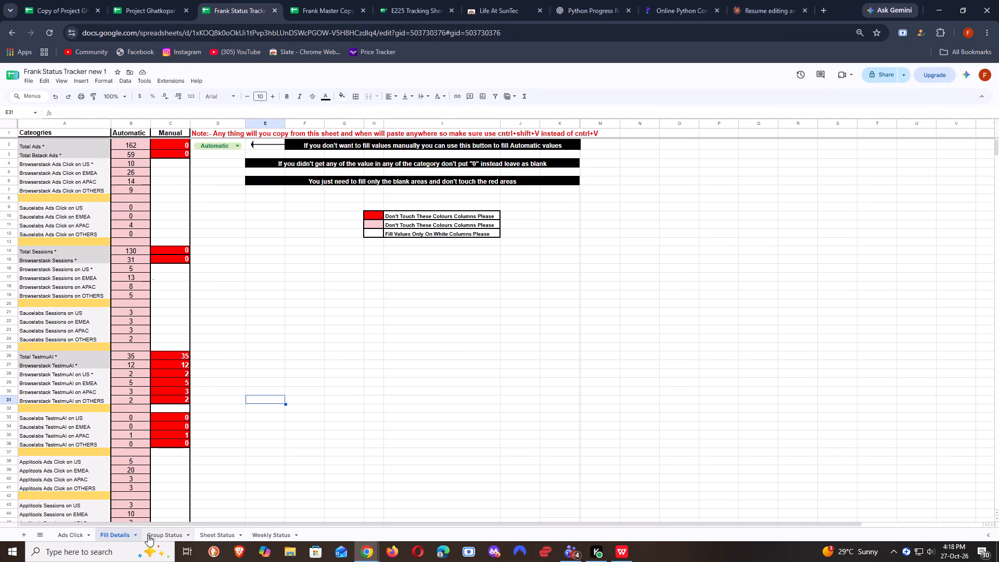
pyautogui.click(37, 2)
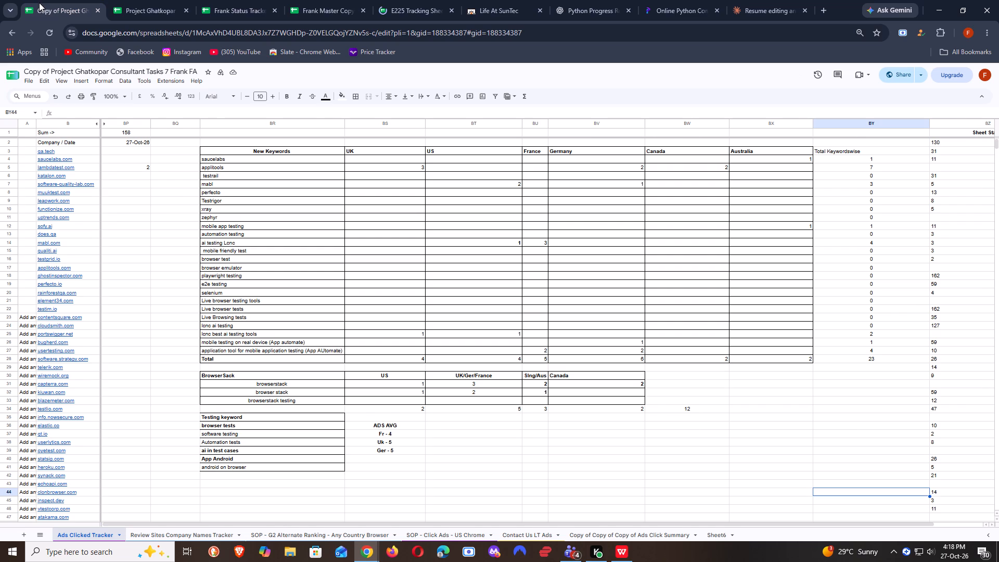
pyautogui.scroll(4, 166, 244)
pyautogui.click(126, 156)
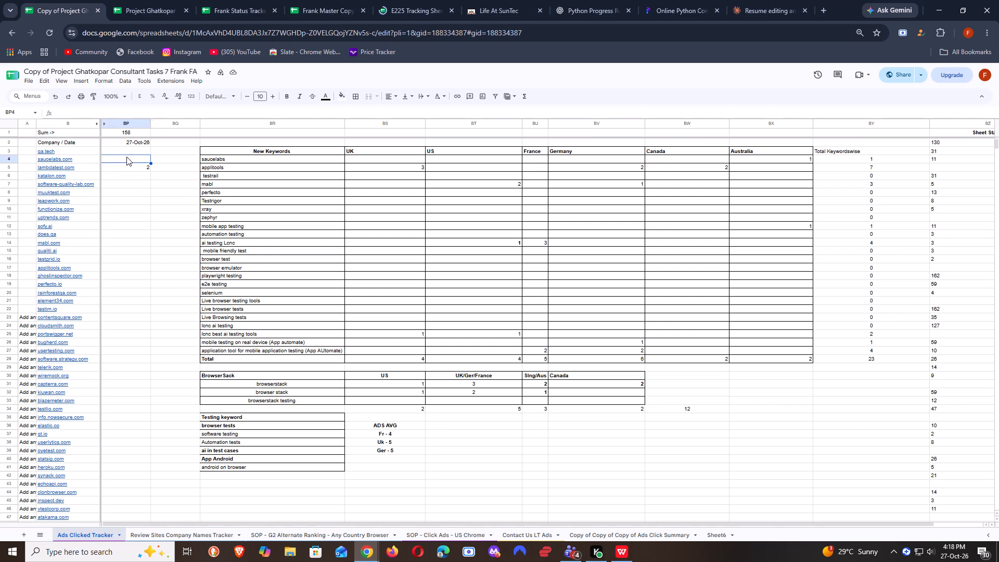
pyautogui.press('5')
pyautogui.click(79, 192)
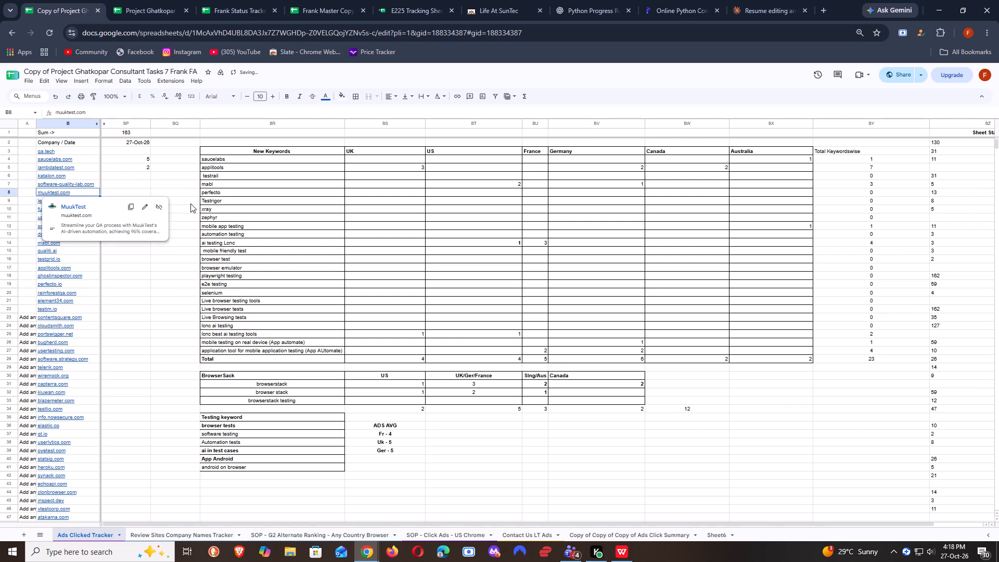
pyautogui.click(190, 203)
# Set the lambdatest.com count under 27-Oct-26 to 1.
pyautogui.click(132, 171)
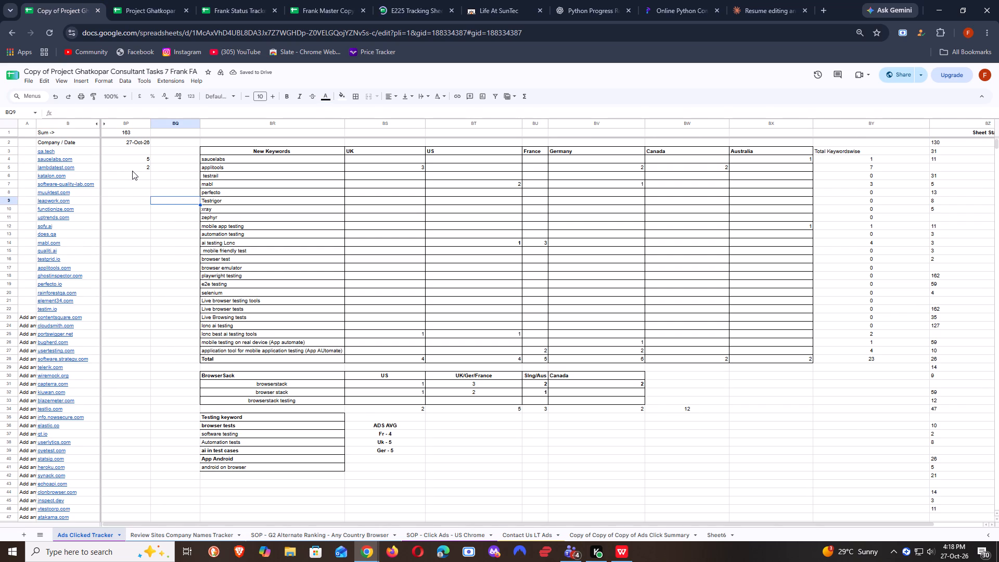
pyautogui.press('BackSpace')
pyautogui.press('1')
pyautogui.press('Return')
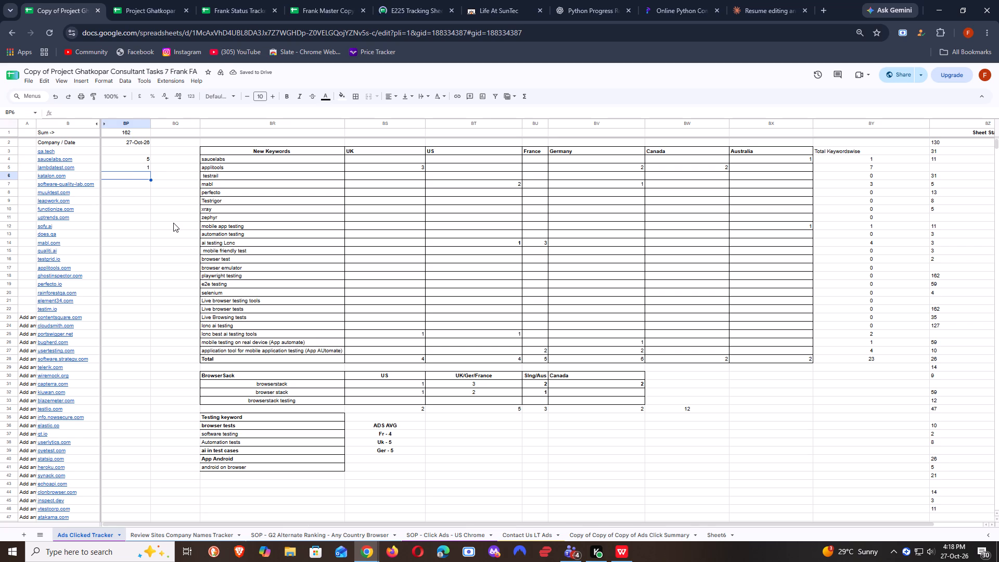
# Move the 27-Oct-26 count by clearing the lambdatest.com cell and entering 1 for katalon.com.
pyautogui.click(134, 167)
pyautogui.press('BackSpace')
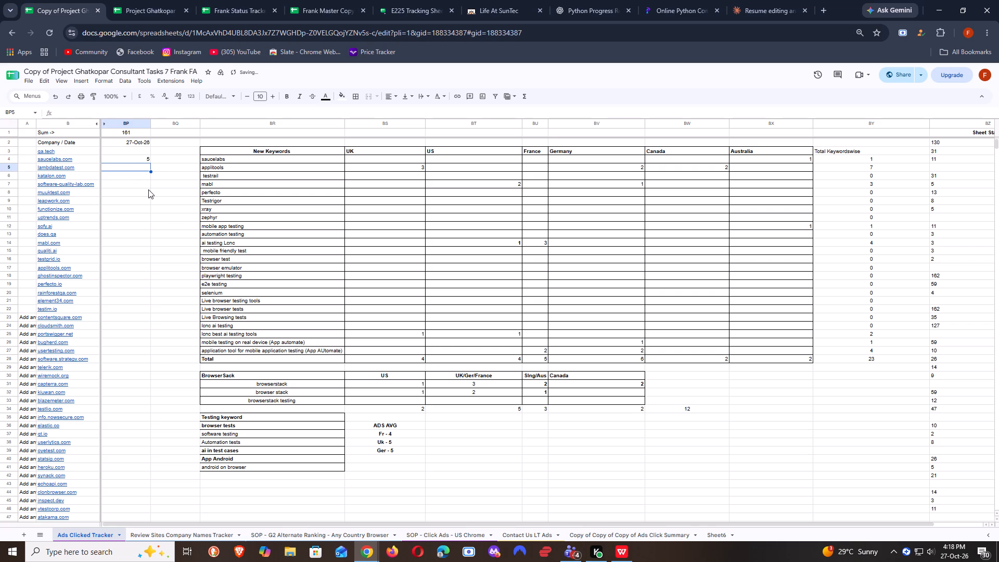
pyautogui.click(136, 180)
pyautogui.click(131, 169)
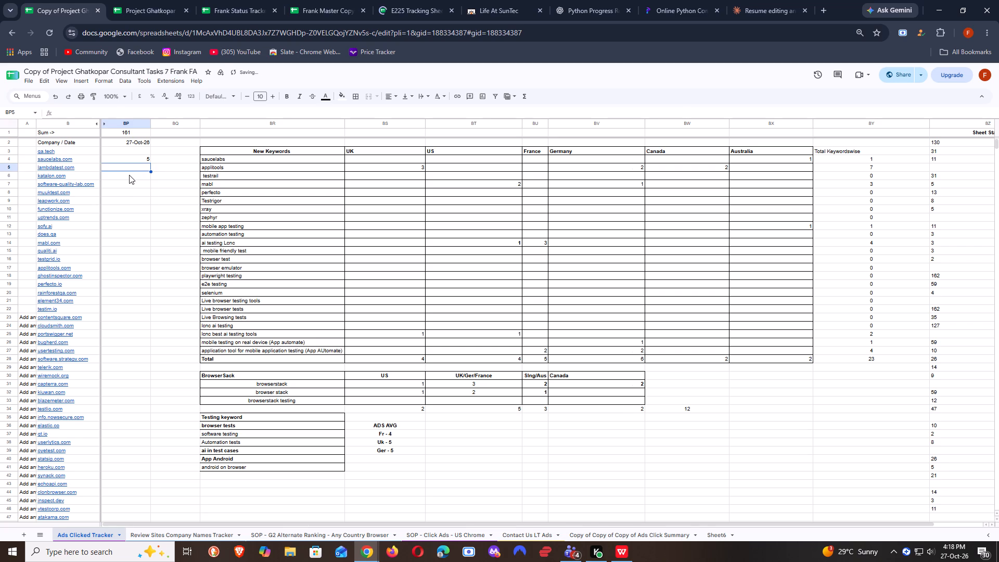
pyautogui.click(129, 175)
pyautogui.press('1')
pyautogui.press('Return')
pyautogui.click(168, 207)
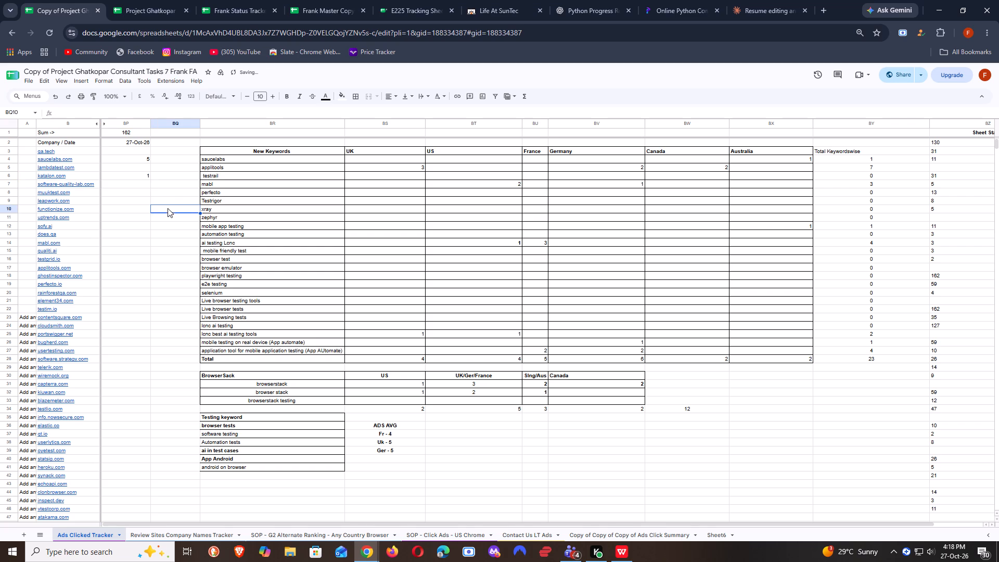
# Check the automatic ad totals in the Frank Status Tracker's Fill Details sheet against the Ads Clicked Tracker.
pyautogui.click(227, 0)
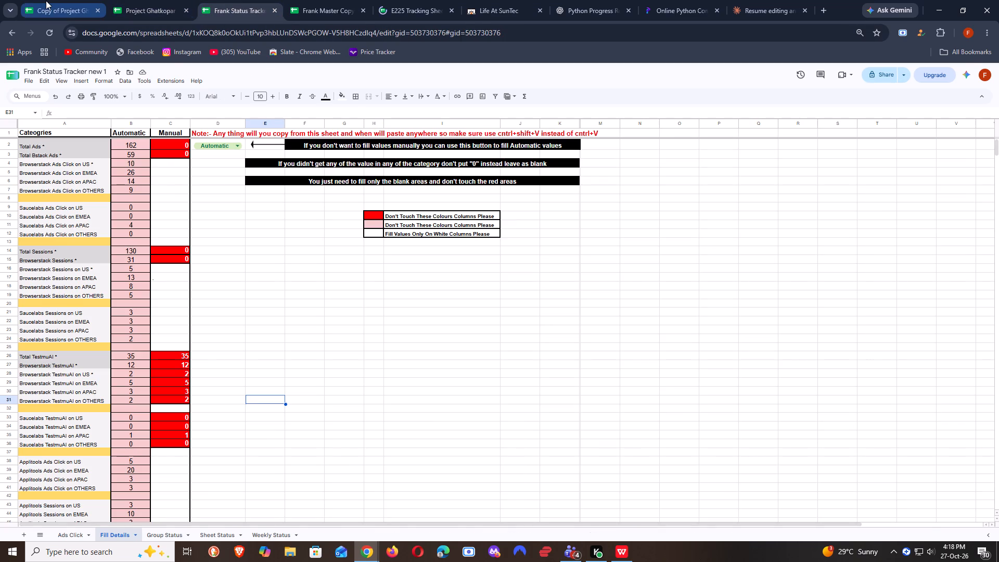
pyautogui.click(46, 1)
pyautogui.click(178, 329)
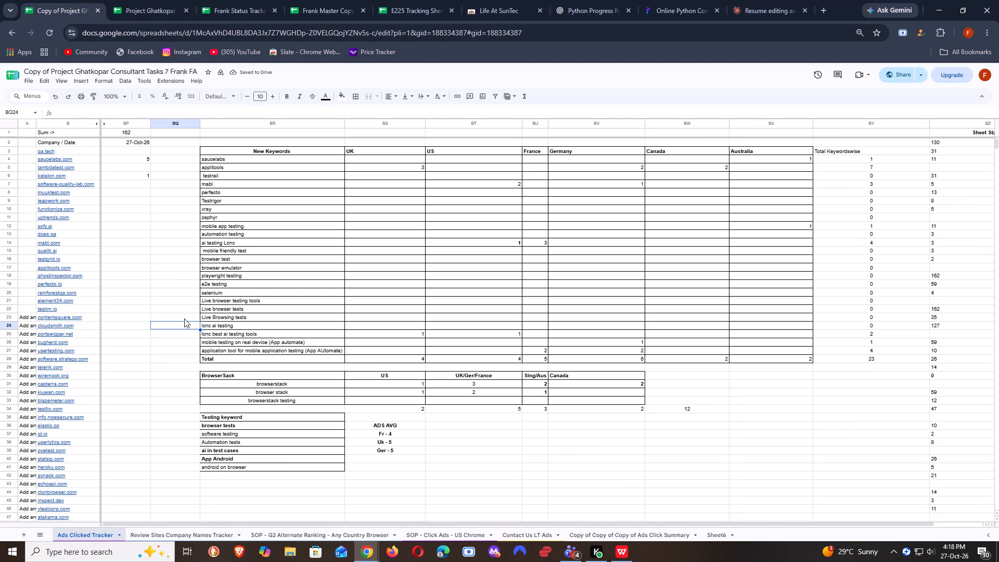